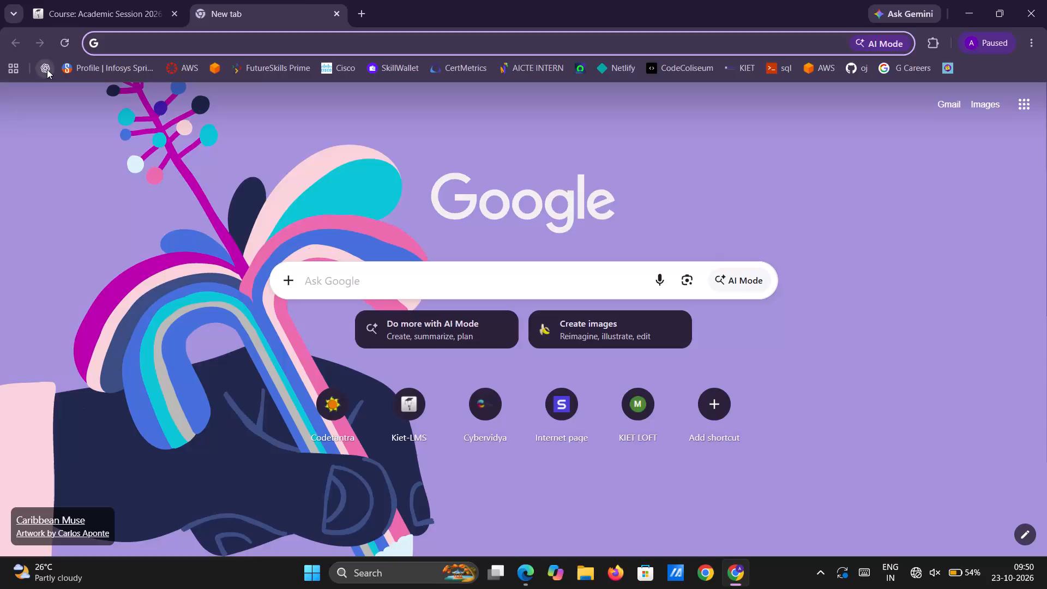
Launch Word and create a new blank document.
left_click(145, 1)
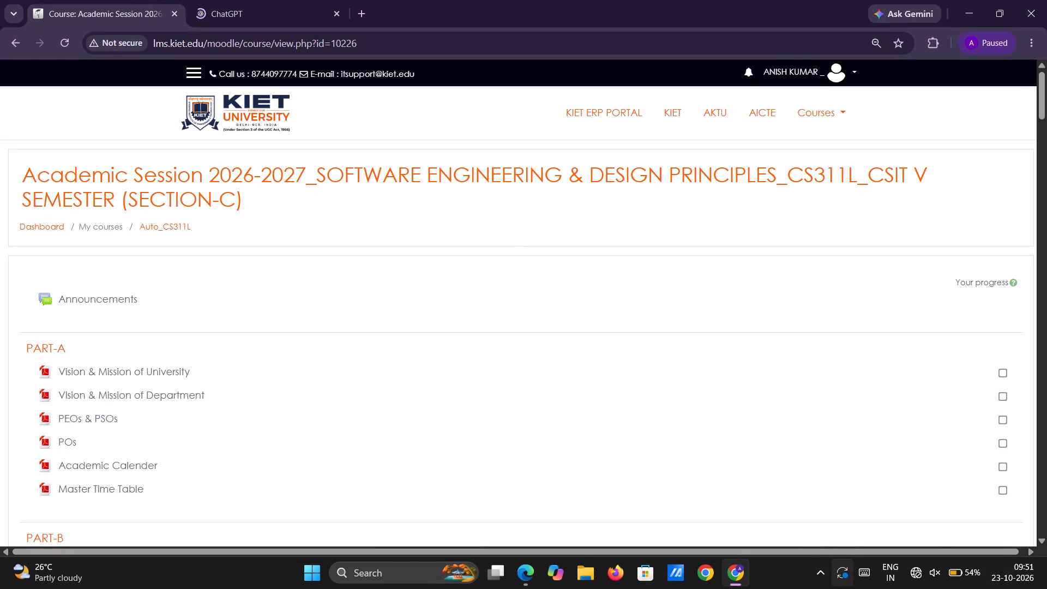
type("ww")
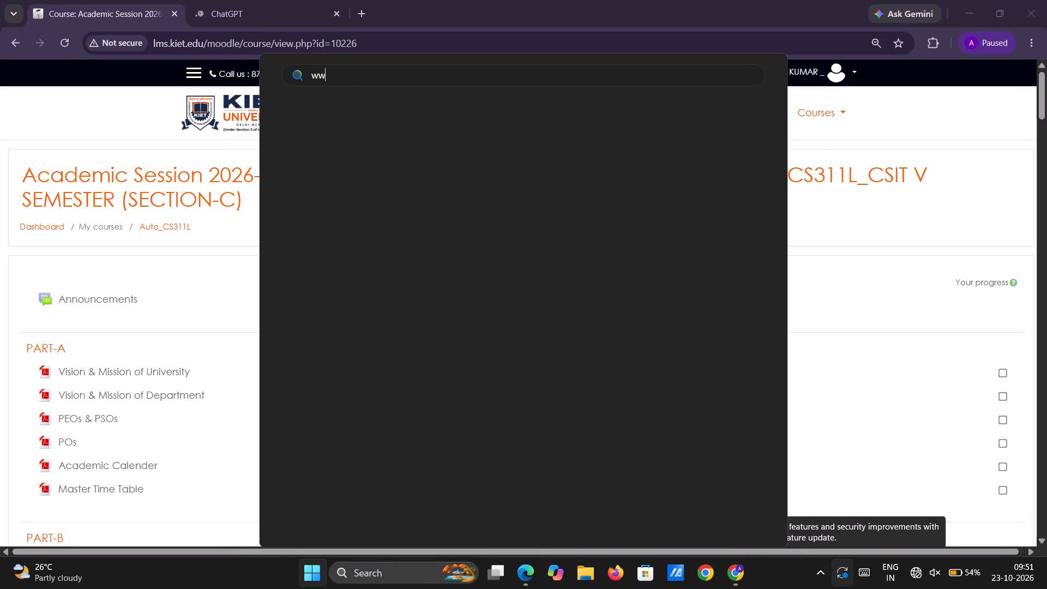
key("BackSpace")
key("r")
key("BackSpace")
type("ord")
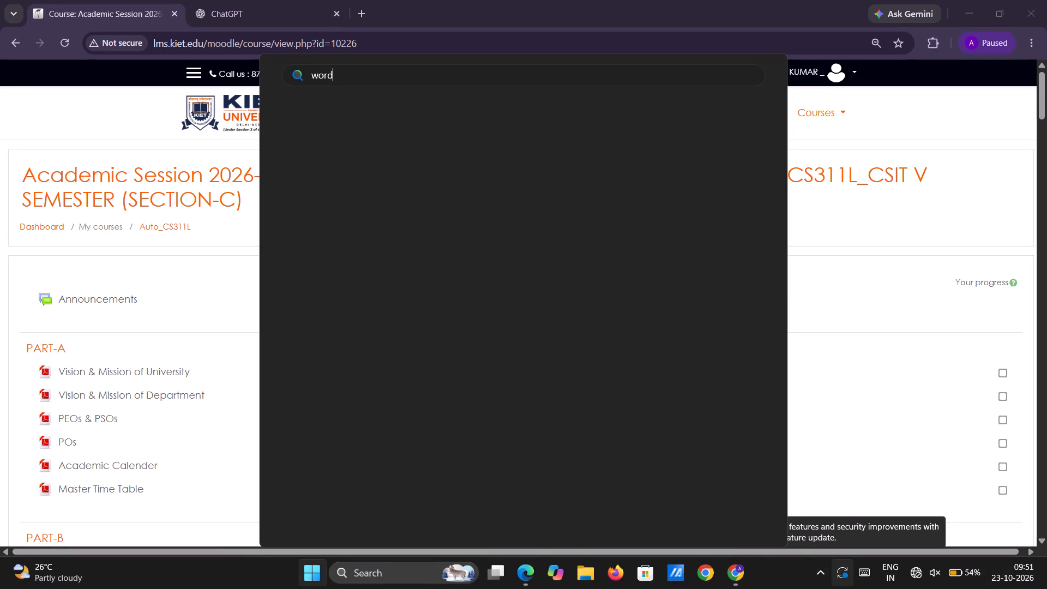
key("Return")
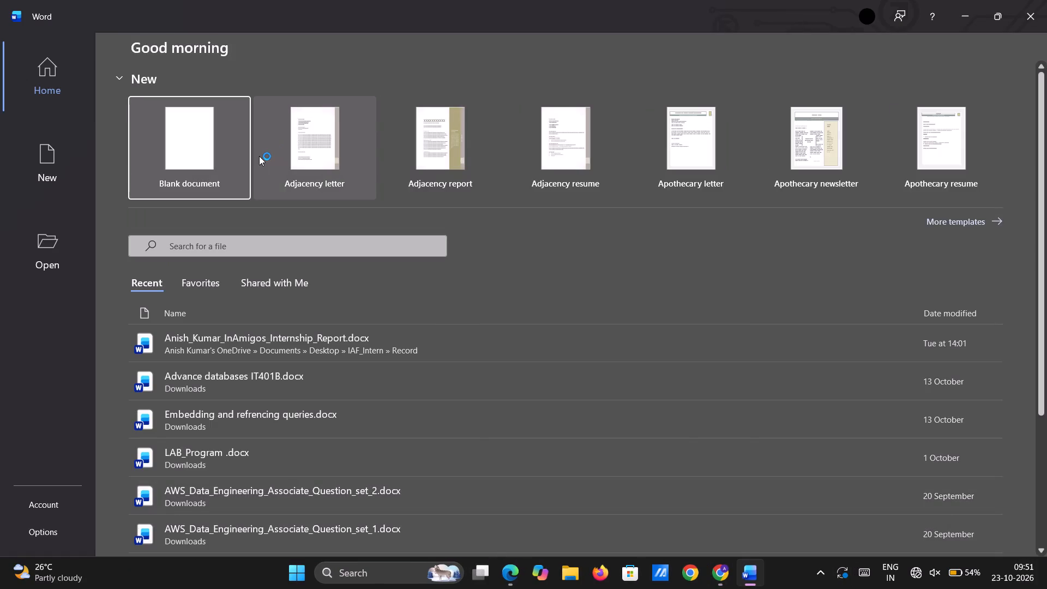
left_click(176, 134)
Switch to Chrome and open the Experiment-11 assignment in the PART-D (LAB) section of the course page.
left_click(711, 586)
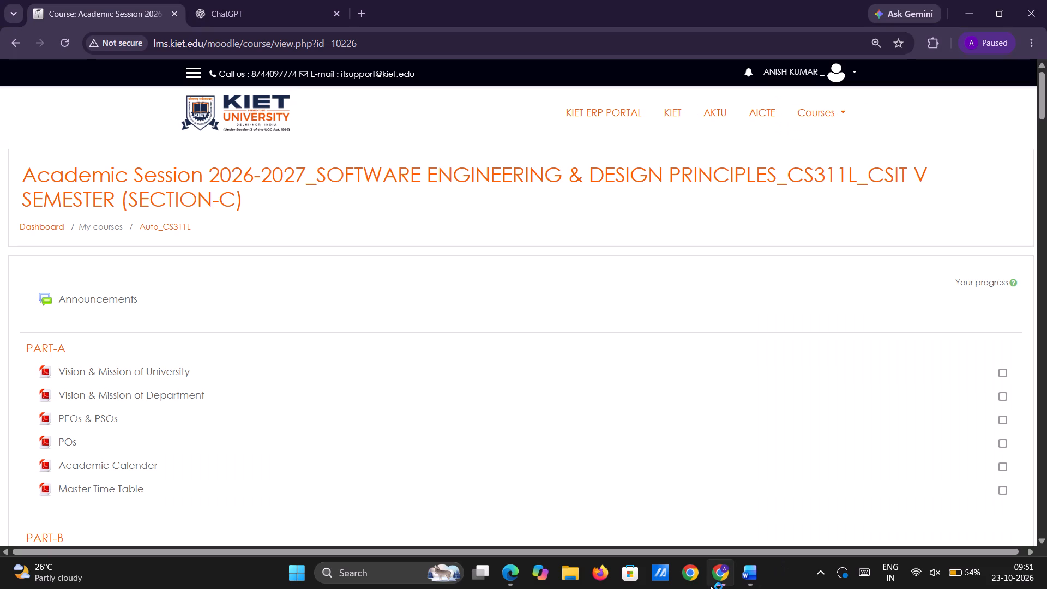
scroll(194, 425, "down", 20)
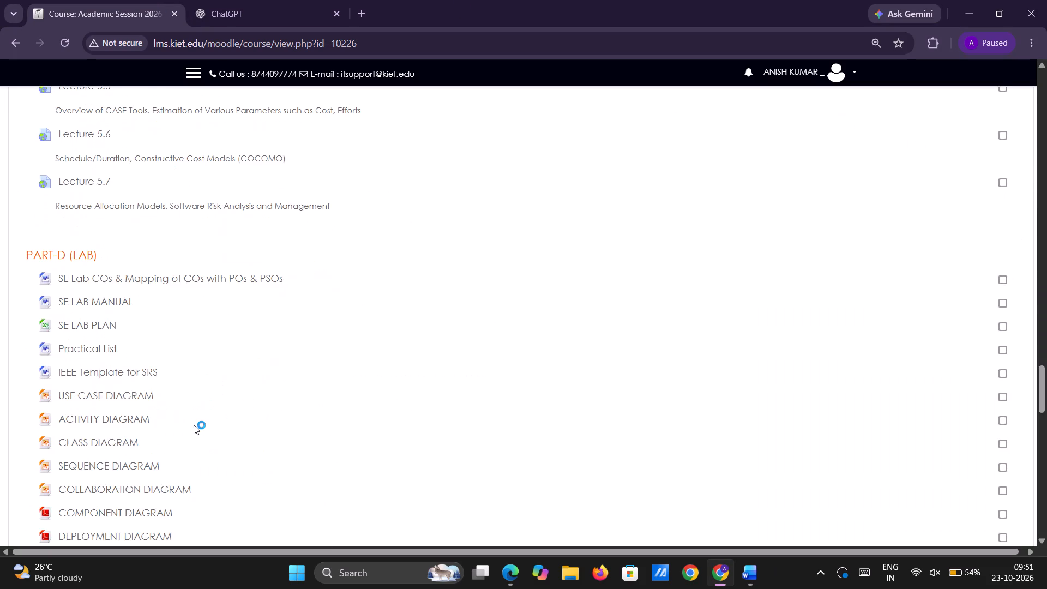
scroll(194, 425, "down", 7)
scroll(194, 425, "up", 1)
scroll(68, 466, "down", 1)
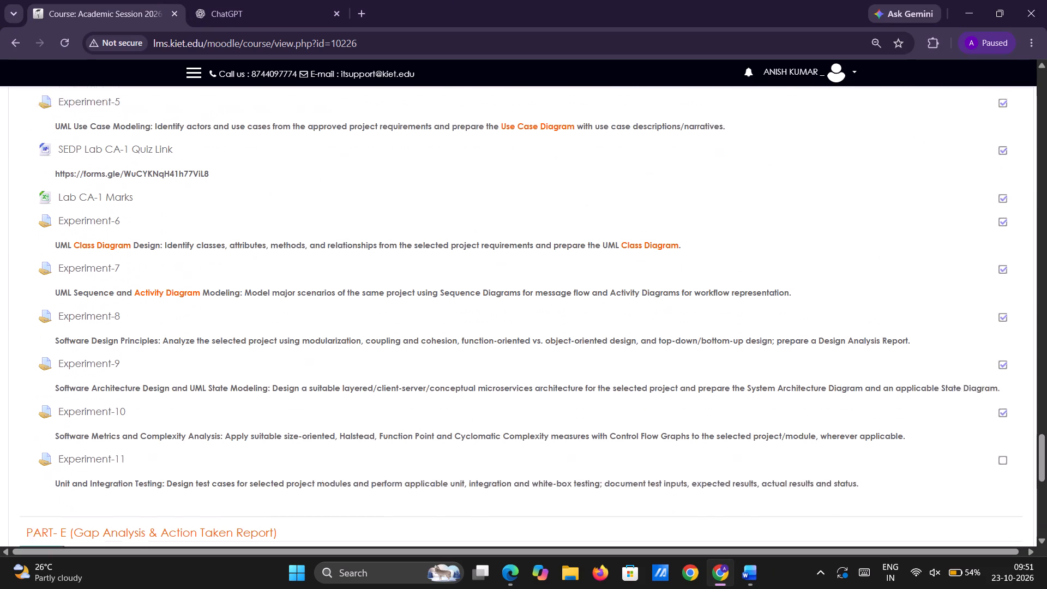
scroll(68, 466, "down", 1)
left_click(91, 435)
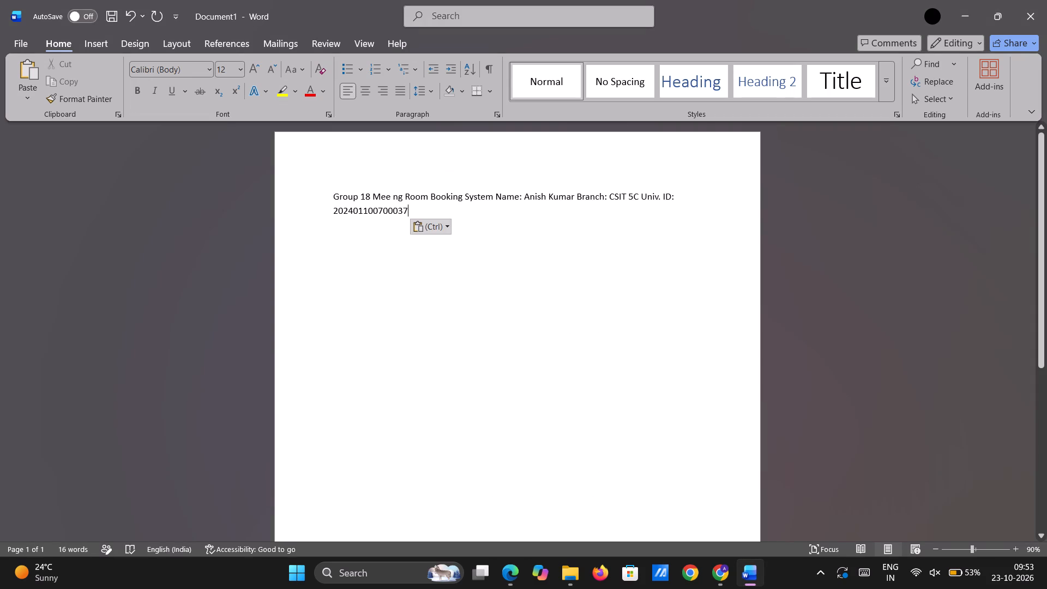
key("Right")
key("BackSpace")
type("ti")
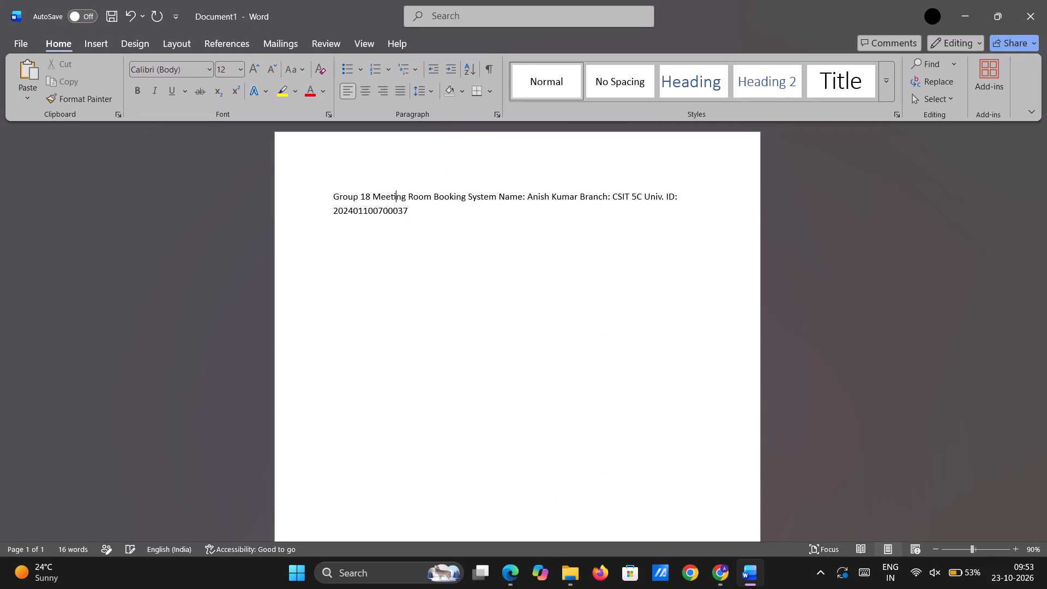
Insert a line break after "Group 18" so that "Meeting Room Booking System" starts on its own line.
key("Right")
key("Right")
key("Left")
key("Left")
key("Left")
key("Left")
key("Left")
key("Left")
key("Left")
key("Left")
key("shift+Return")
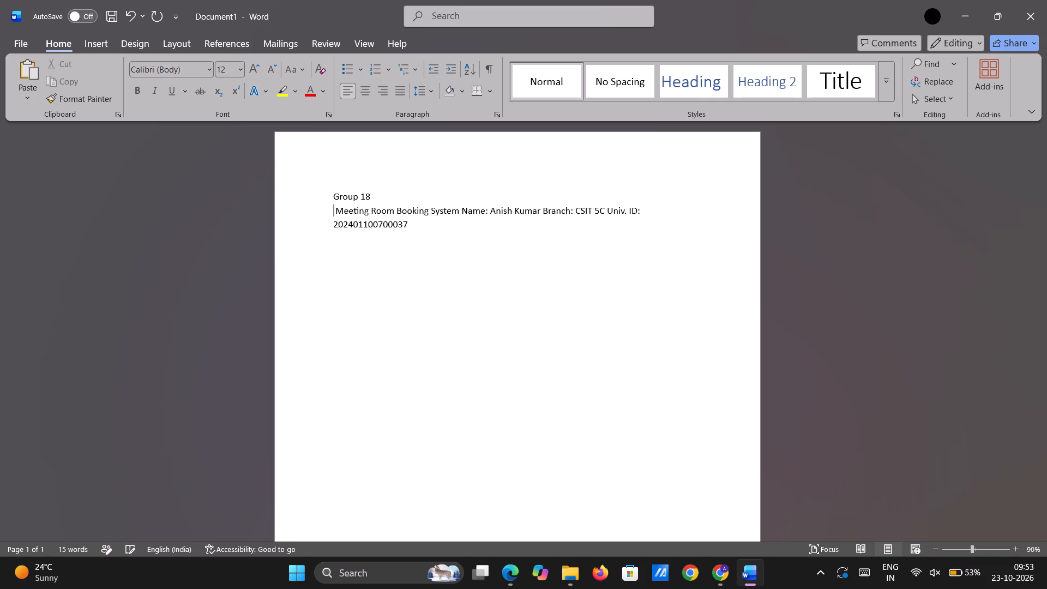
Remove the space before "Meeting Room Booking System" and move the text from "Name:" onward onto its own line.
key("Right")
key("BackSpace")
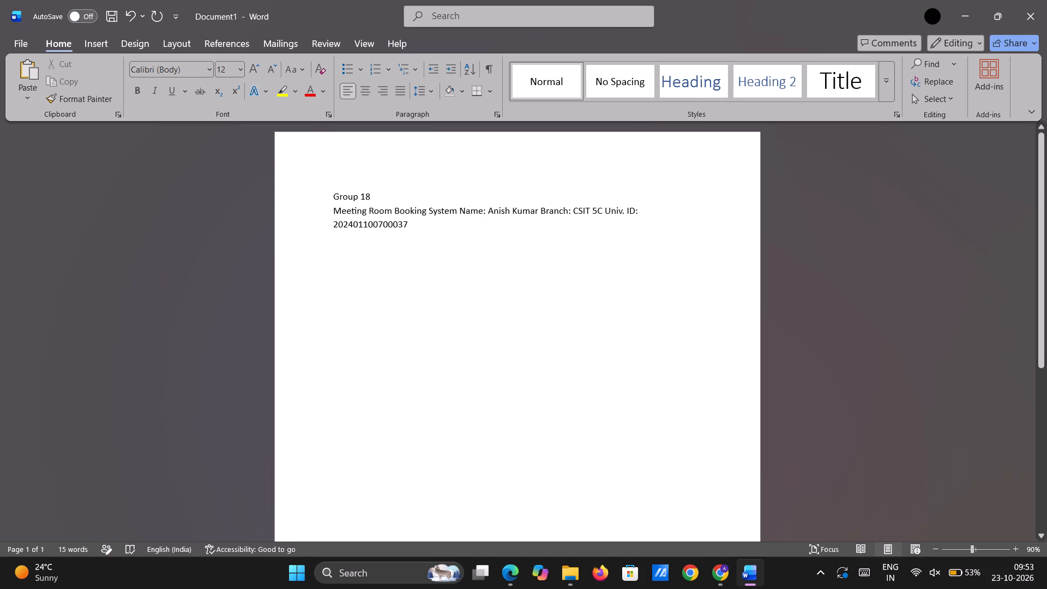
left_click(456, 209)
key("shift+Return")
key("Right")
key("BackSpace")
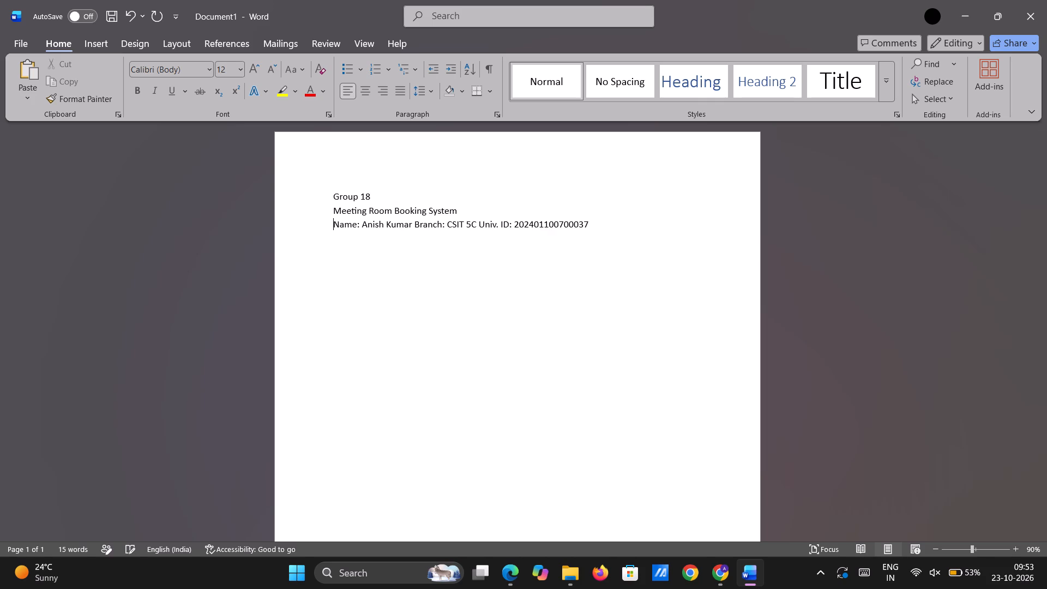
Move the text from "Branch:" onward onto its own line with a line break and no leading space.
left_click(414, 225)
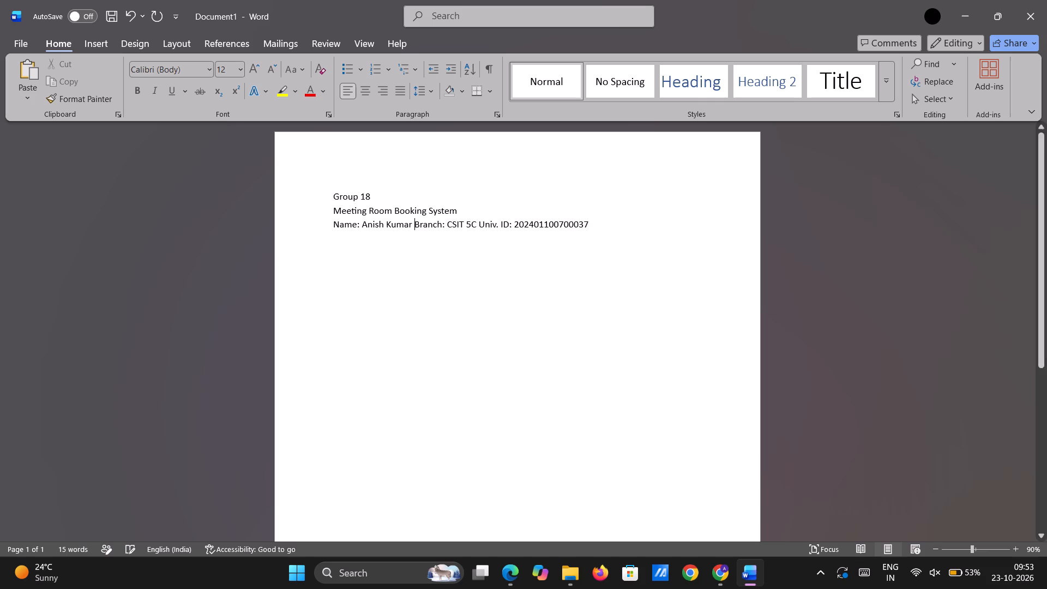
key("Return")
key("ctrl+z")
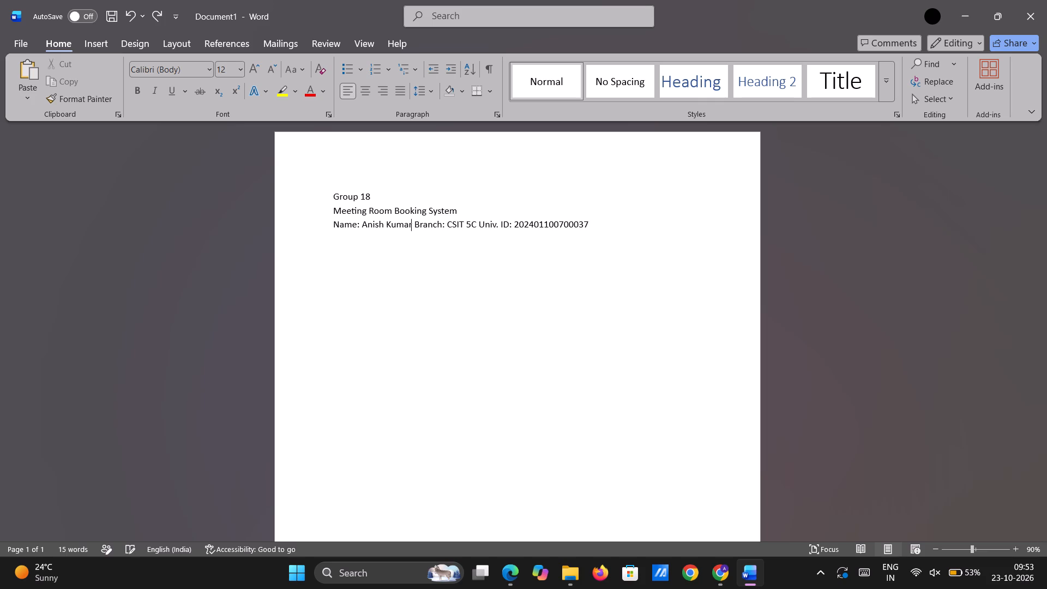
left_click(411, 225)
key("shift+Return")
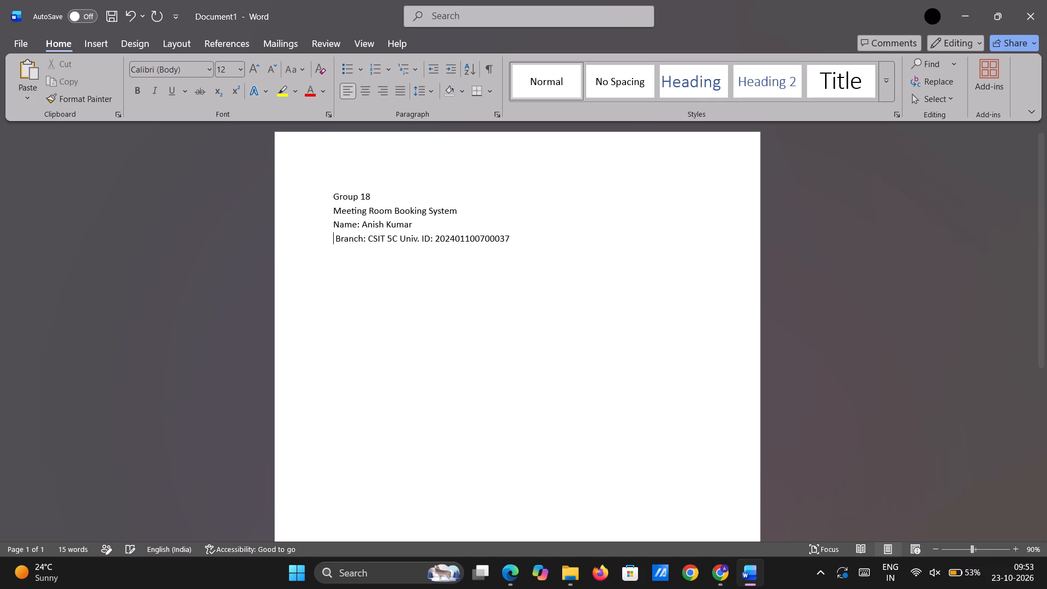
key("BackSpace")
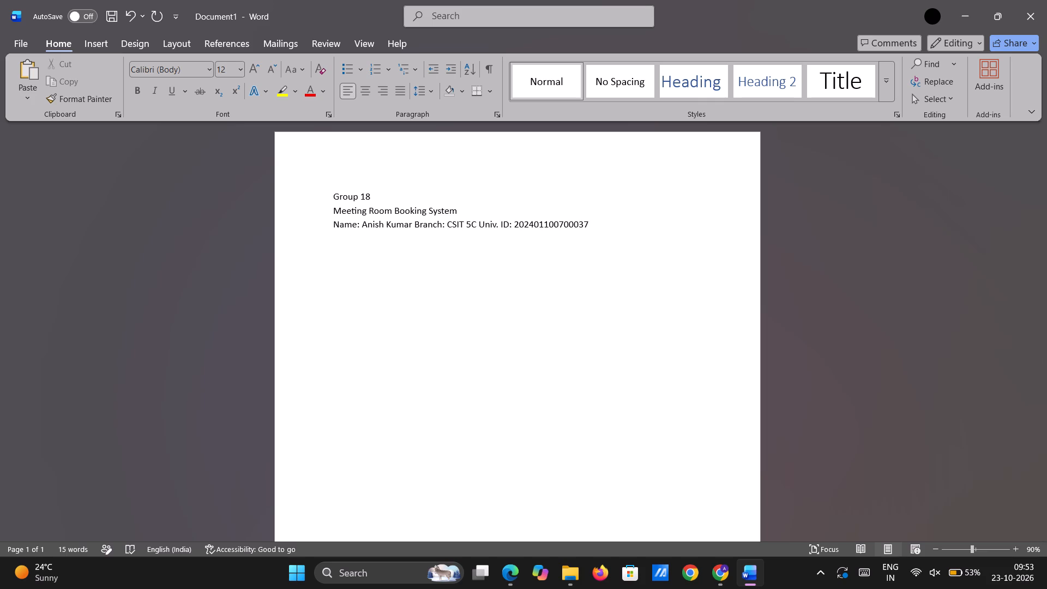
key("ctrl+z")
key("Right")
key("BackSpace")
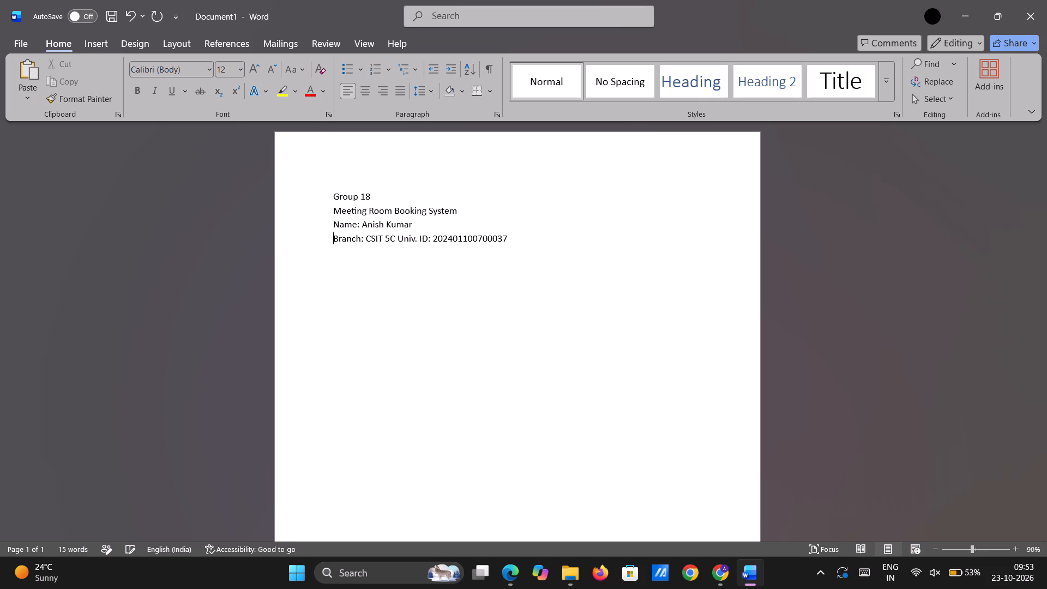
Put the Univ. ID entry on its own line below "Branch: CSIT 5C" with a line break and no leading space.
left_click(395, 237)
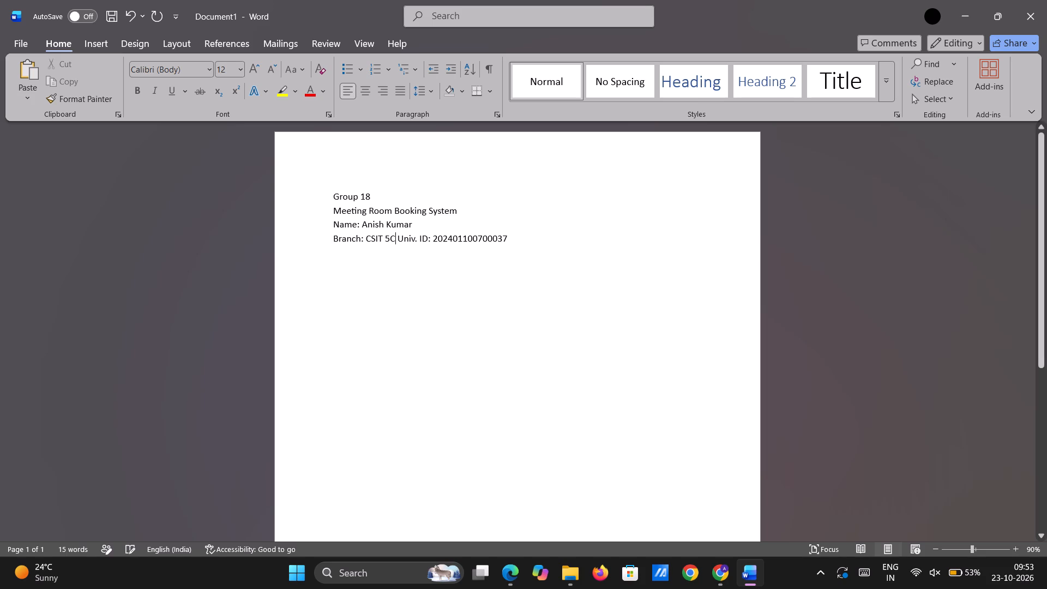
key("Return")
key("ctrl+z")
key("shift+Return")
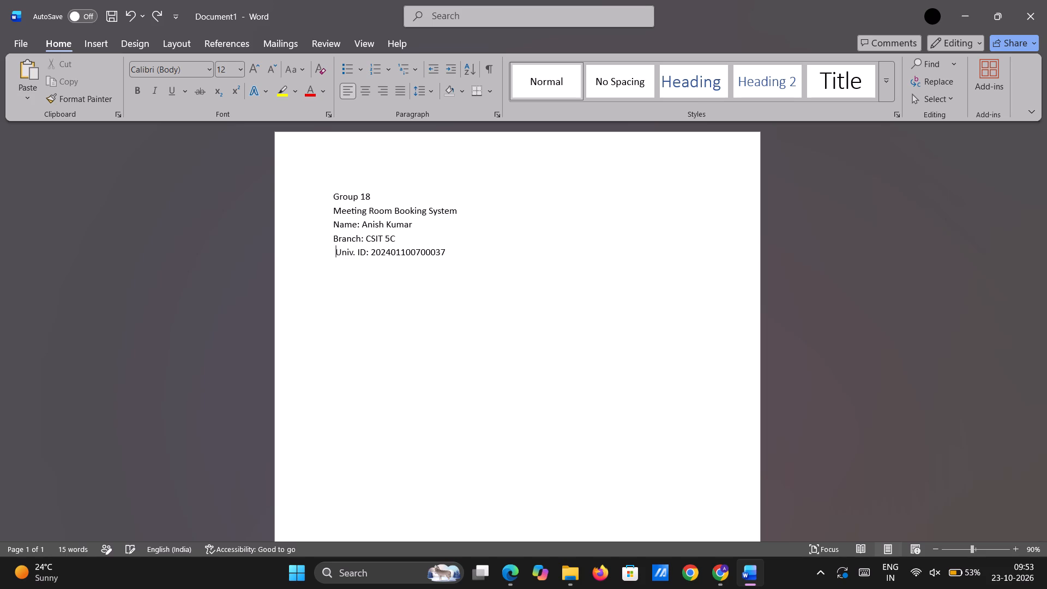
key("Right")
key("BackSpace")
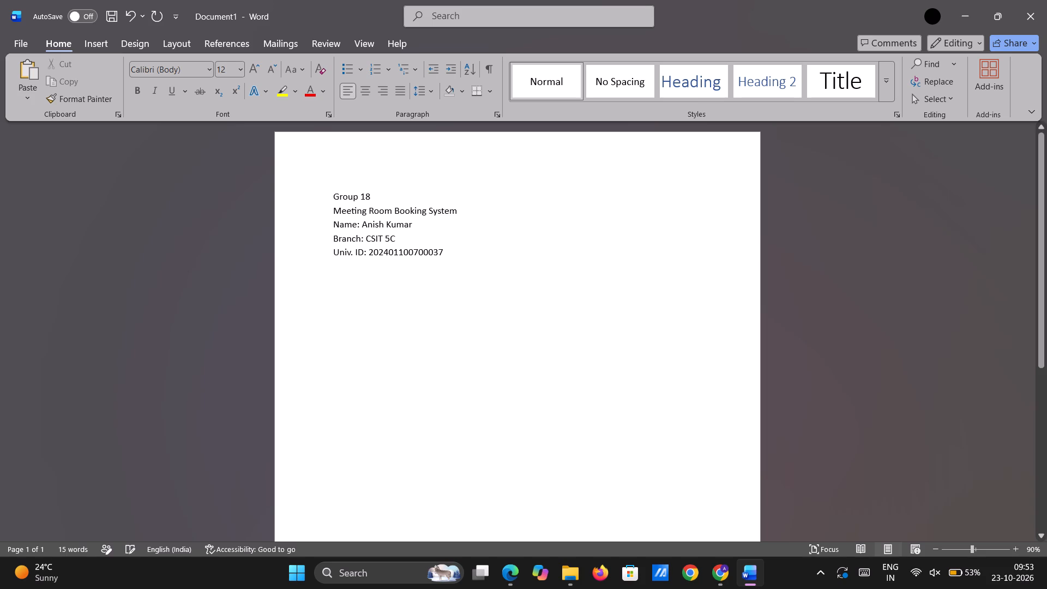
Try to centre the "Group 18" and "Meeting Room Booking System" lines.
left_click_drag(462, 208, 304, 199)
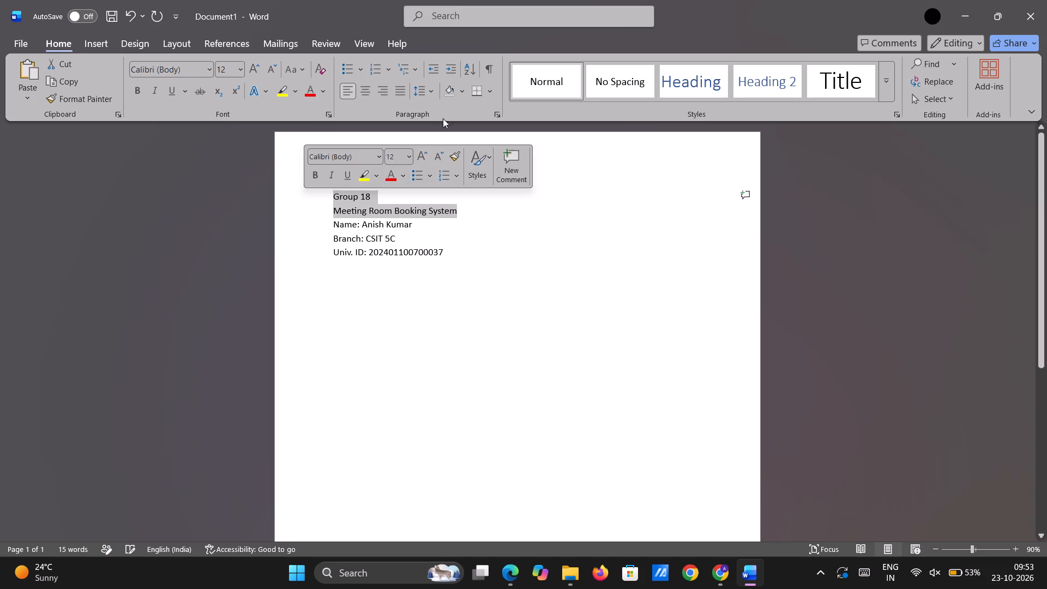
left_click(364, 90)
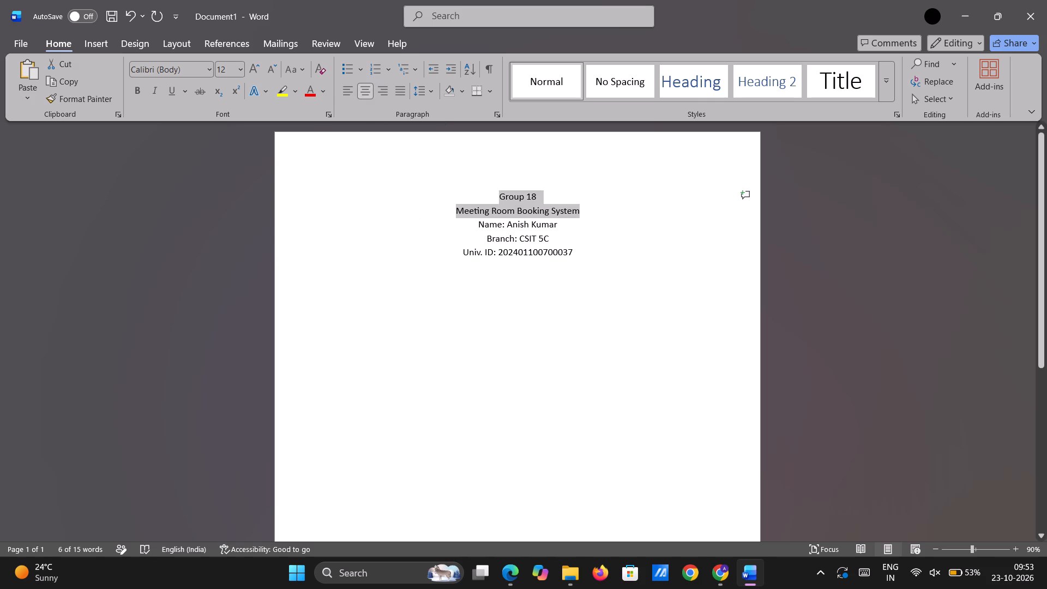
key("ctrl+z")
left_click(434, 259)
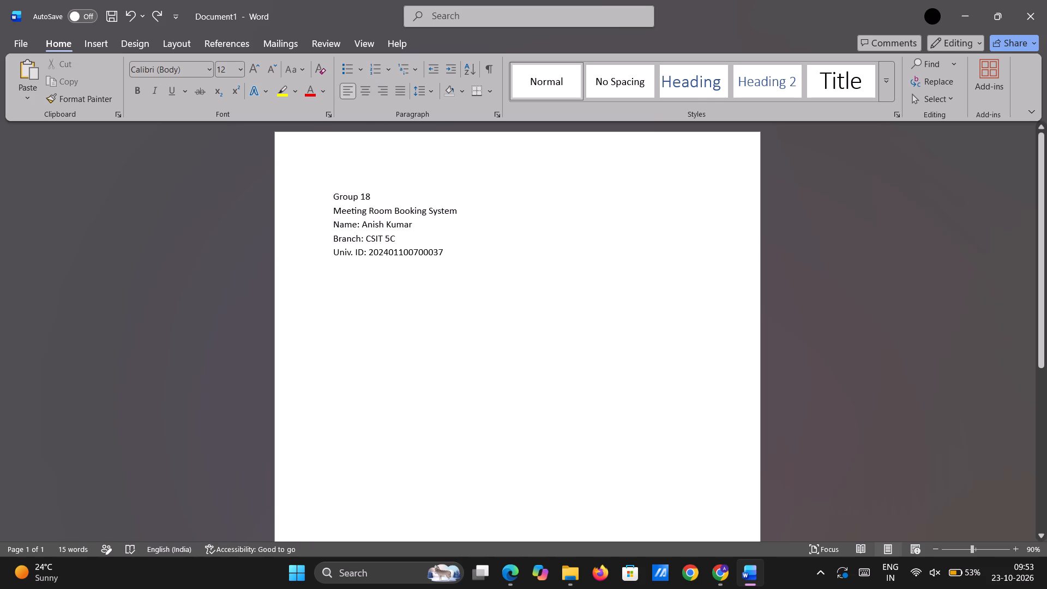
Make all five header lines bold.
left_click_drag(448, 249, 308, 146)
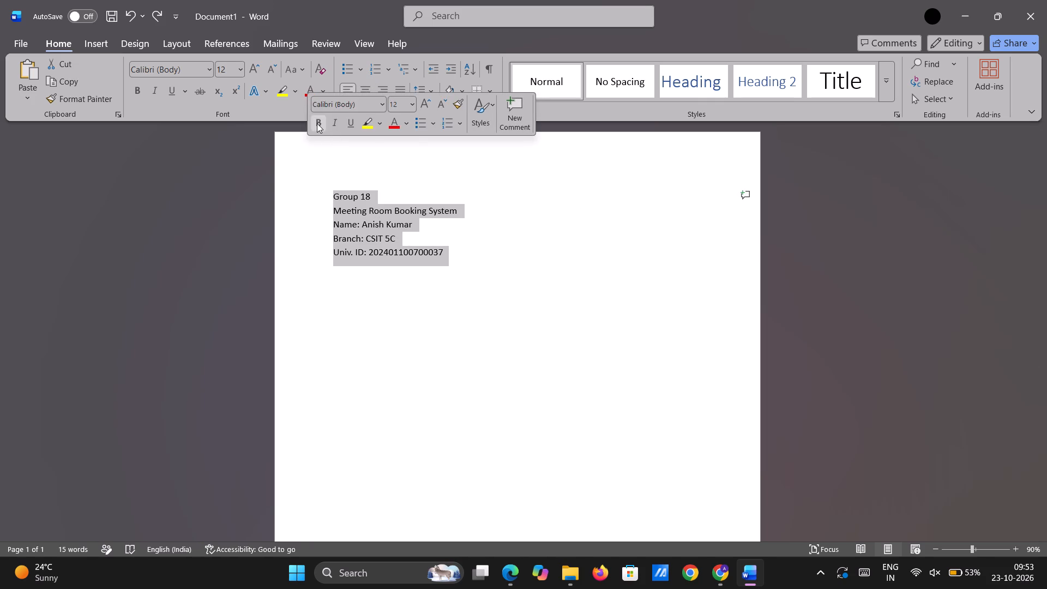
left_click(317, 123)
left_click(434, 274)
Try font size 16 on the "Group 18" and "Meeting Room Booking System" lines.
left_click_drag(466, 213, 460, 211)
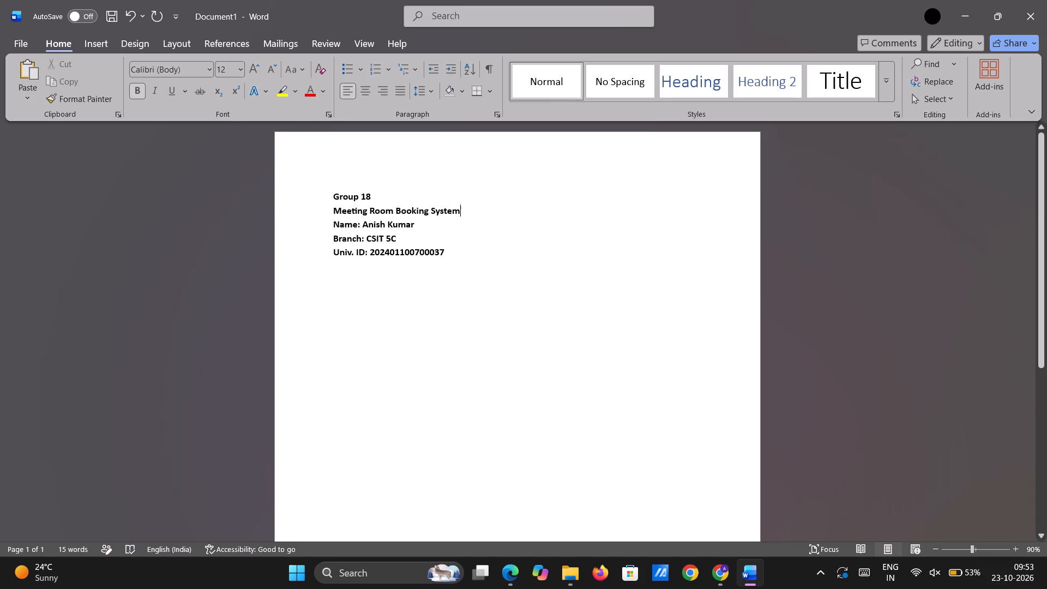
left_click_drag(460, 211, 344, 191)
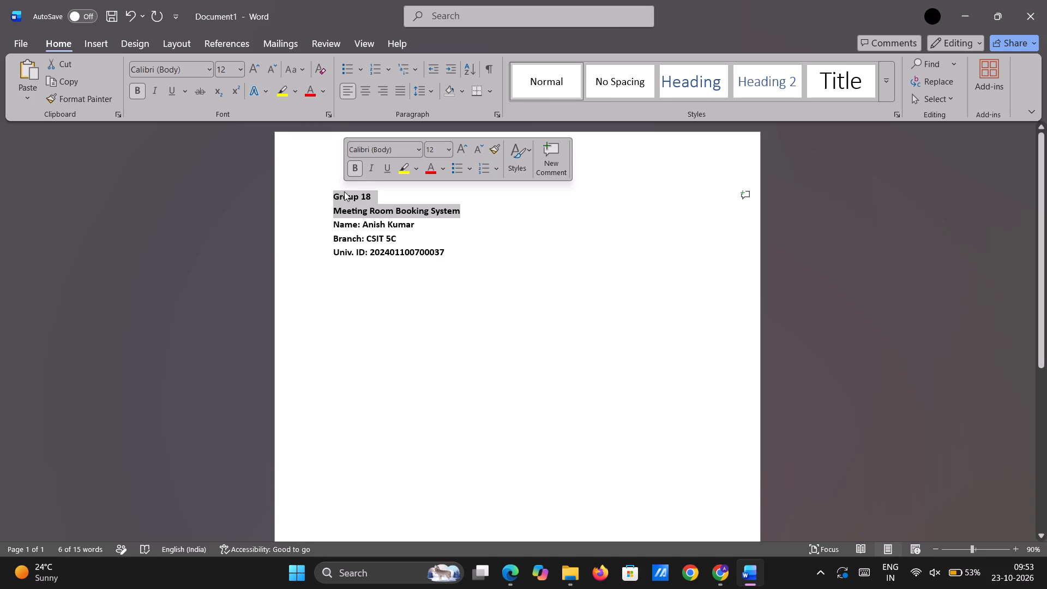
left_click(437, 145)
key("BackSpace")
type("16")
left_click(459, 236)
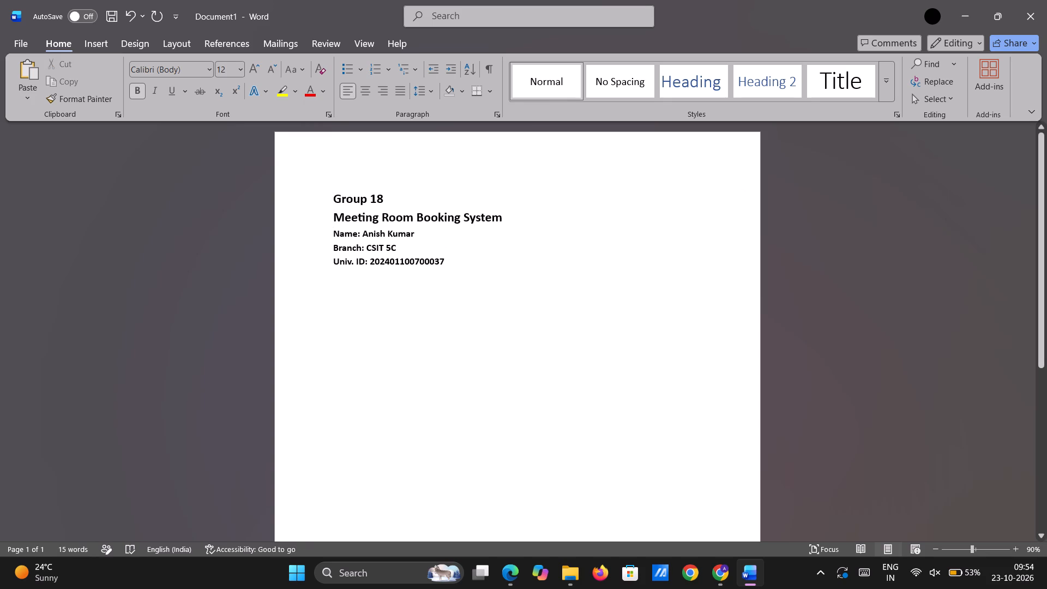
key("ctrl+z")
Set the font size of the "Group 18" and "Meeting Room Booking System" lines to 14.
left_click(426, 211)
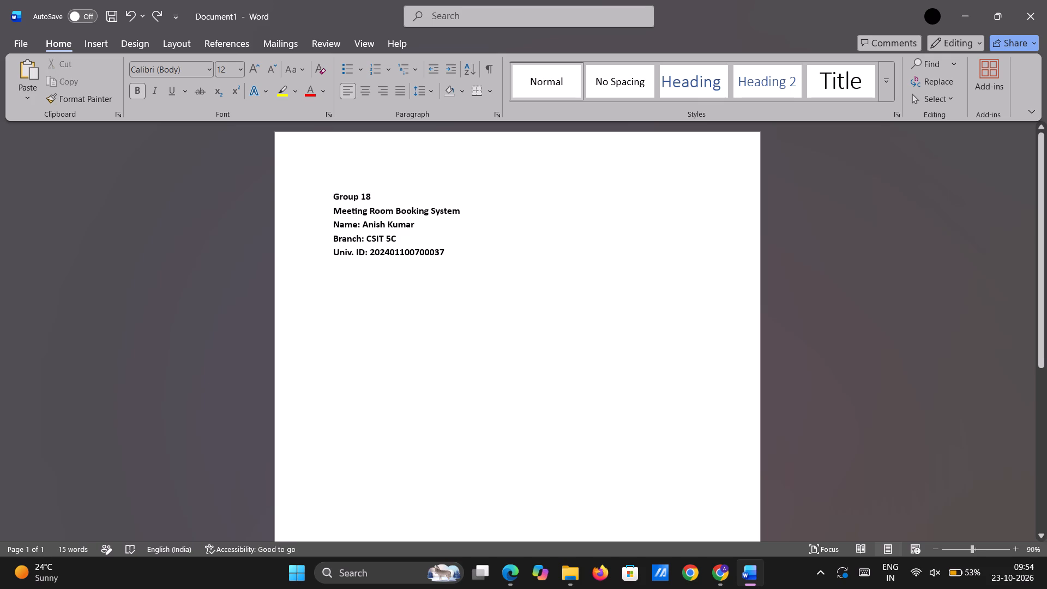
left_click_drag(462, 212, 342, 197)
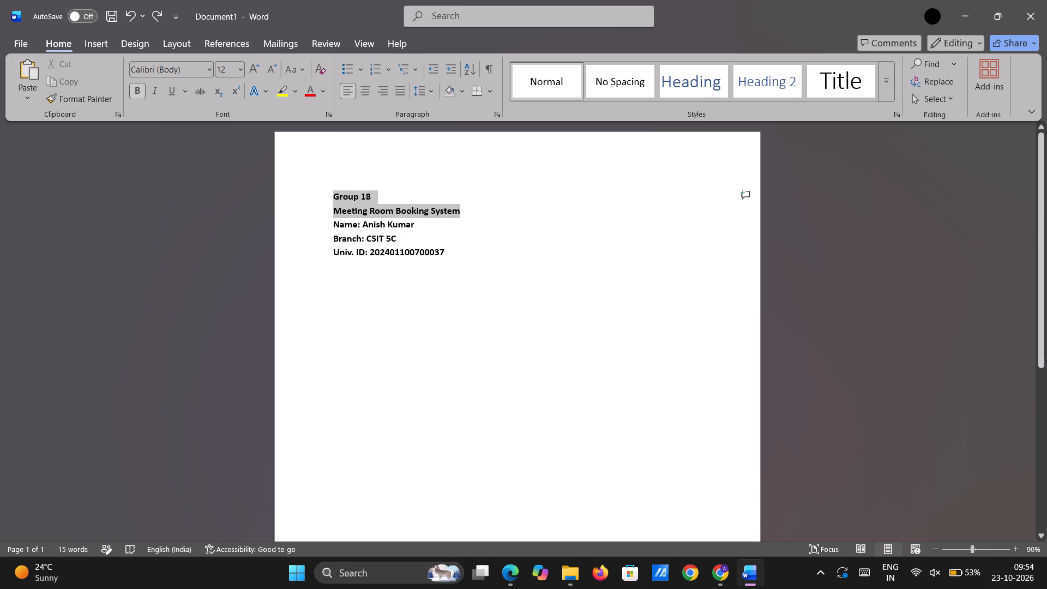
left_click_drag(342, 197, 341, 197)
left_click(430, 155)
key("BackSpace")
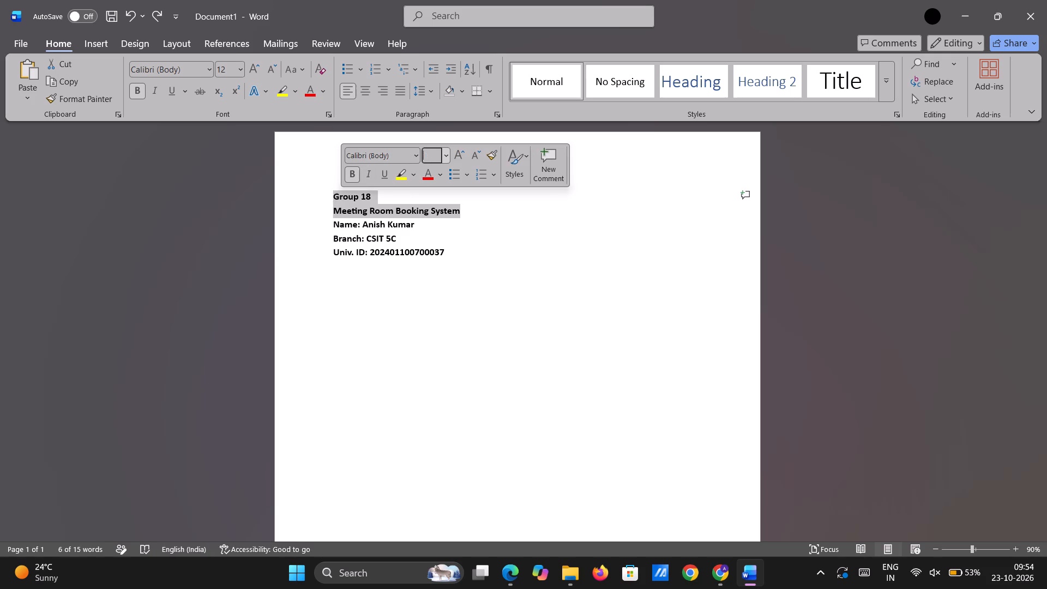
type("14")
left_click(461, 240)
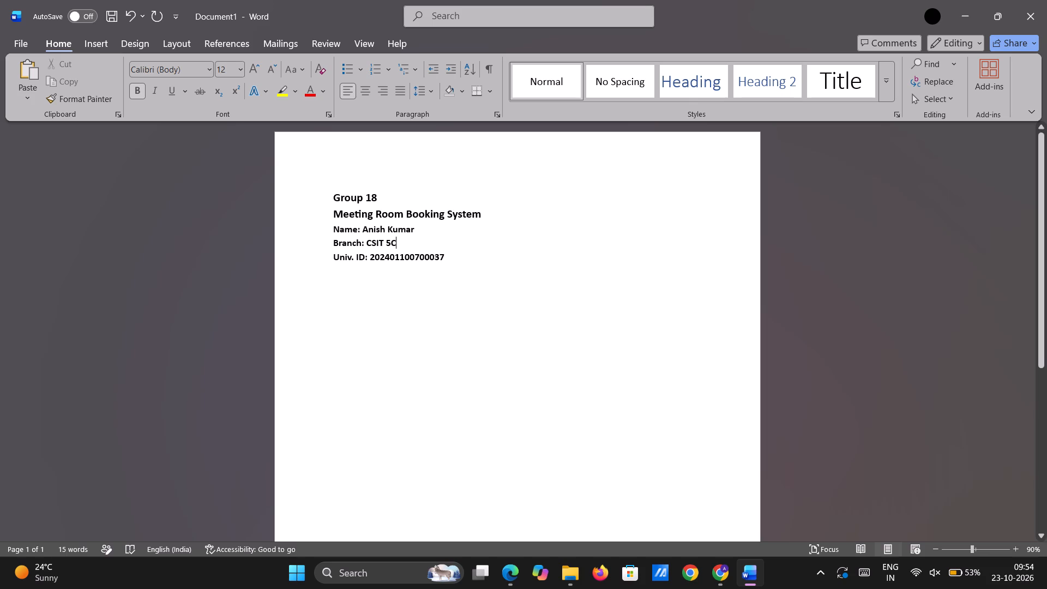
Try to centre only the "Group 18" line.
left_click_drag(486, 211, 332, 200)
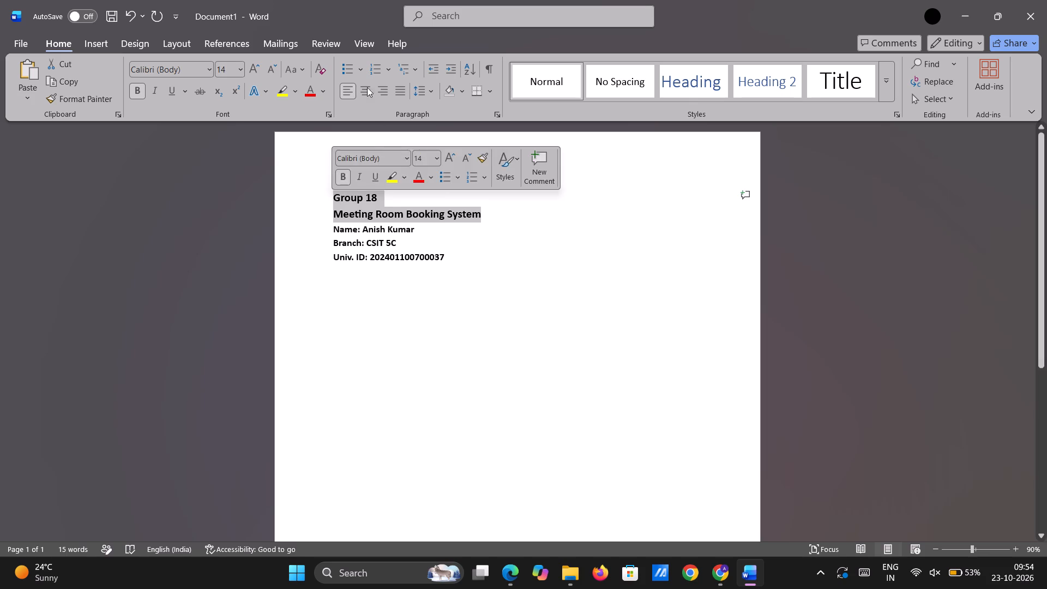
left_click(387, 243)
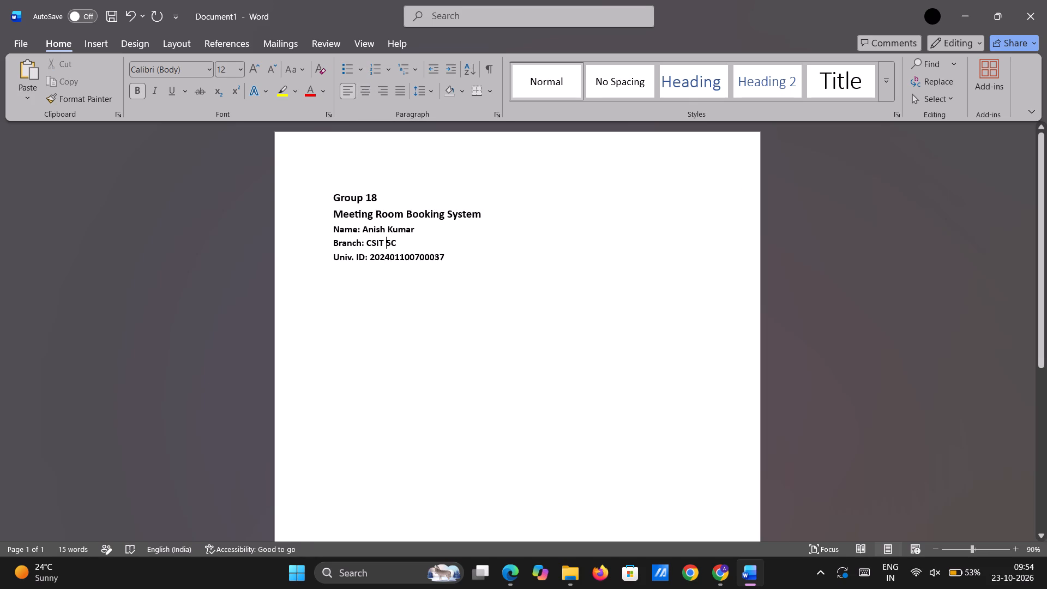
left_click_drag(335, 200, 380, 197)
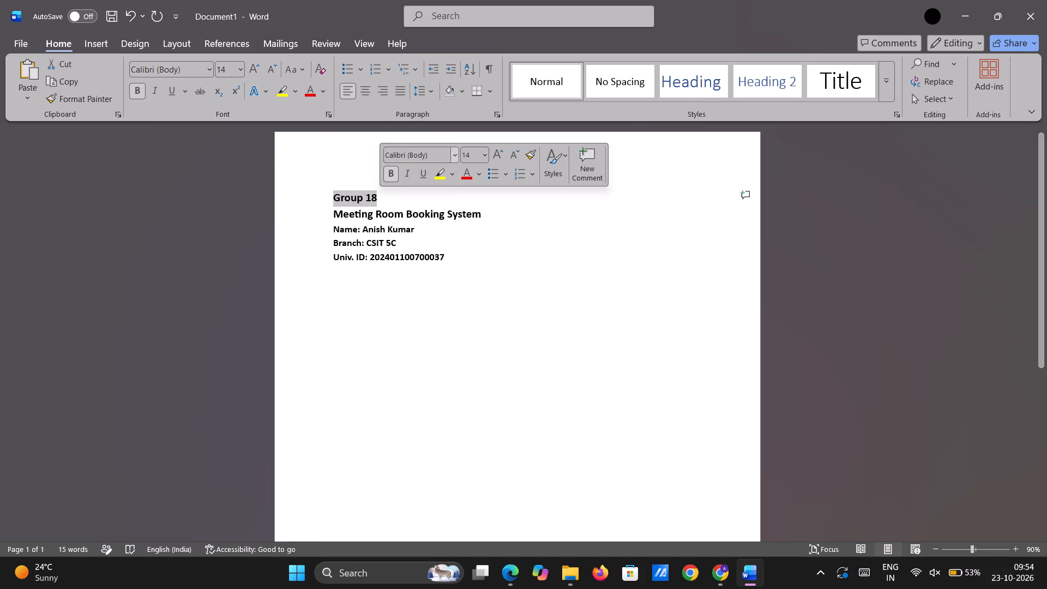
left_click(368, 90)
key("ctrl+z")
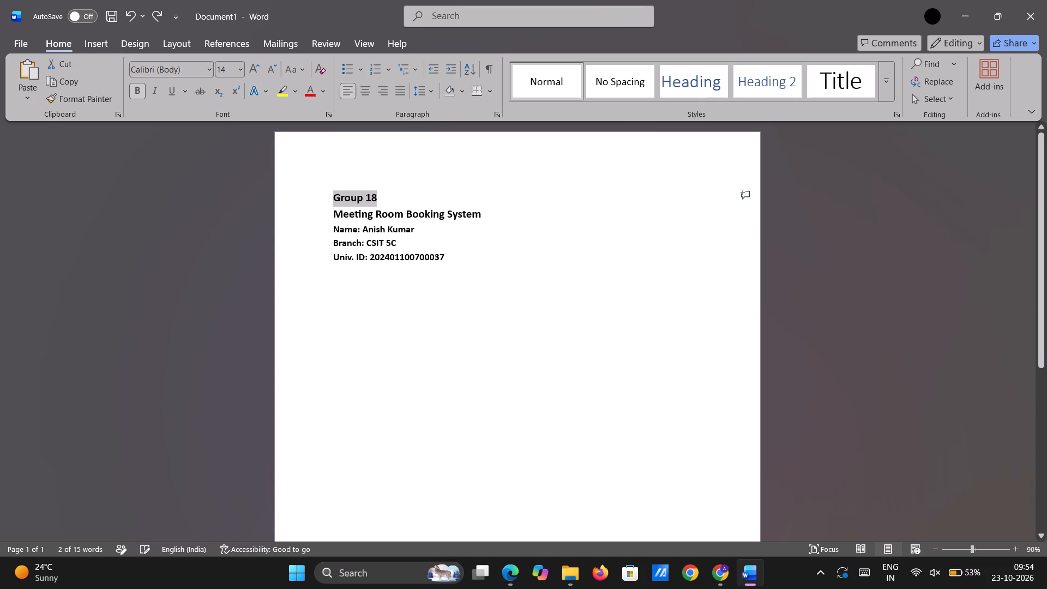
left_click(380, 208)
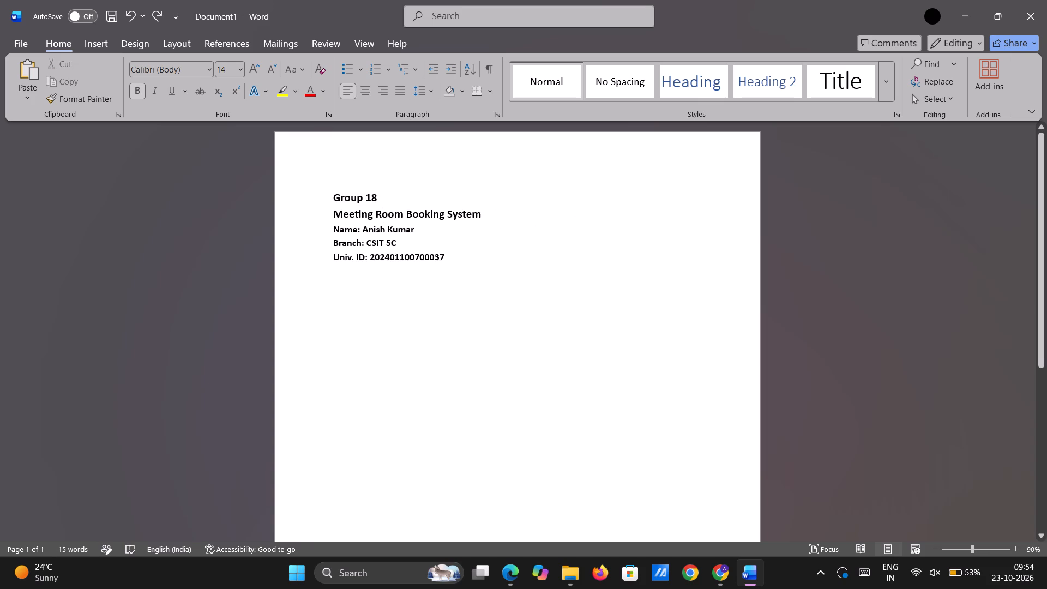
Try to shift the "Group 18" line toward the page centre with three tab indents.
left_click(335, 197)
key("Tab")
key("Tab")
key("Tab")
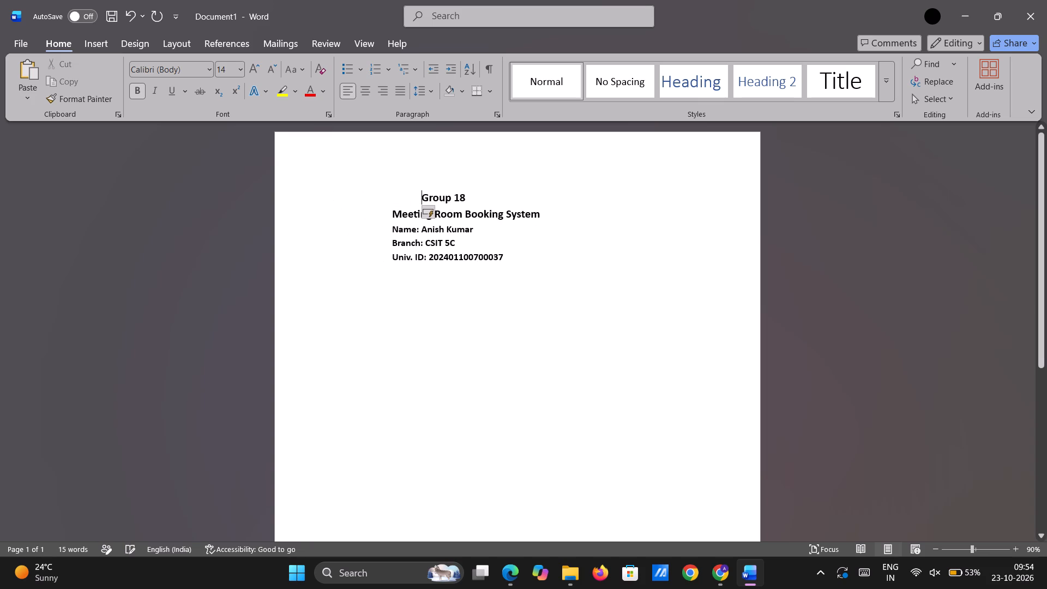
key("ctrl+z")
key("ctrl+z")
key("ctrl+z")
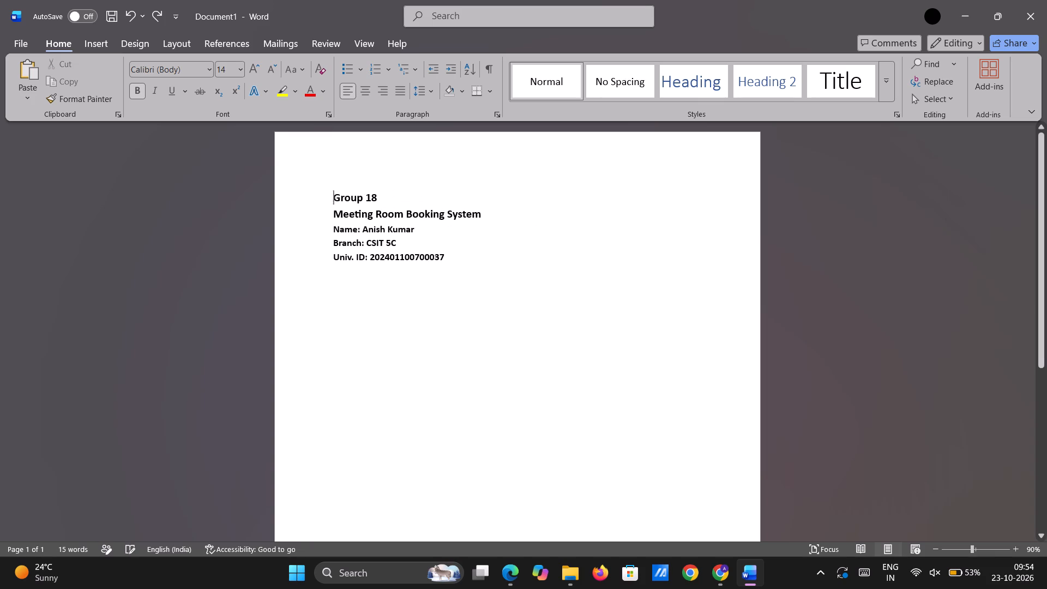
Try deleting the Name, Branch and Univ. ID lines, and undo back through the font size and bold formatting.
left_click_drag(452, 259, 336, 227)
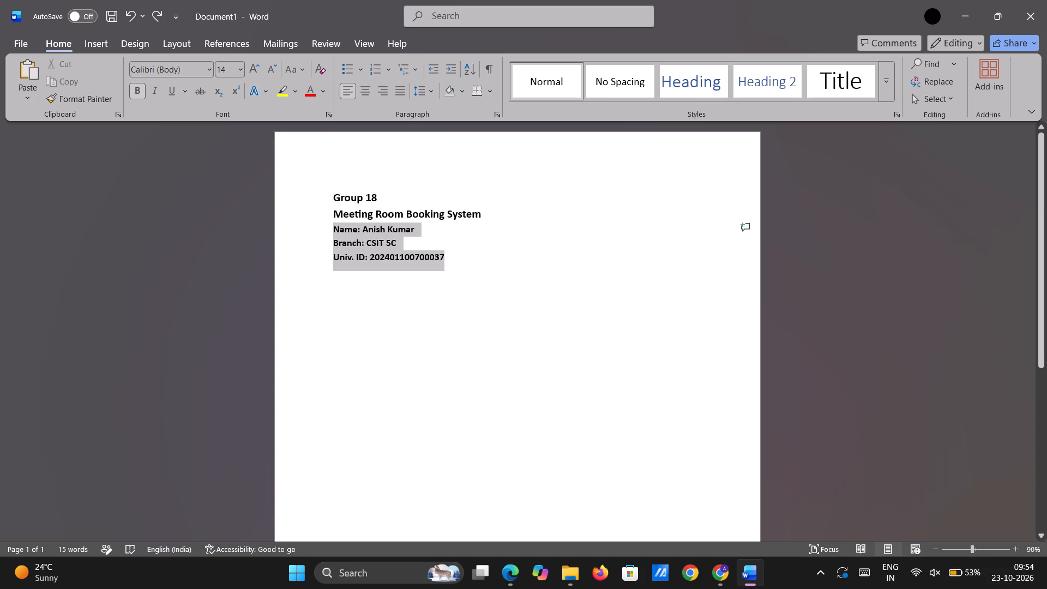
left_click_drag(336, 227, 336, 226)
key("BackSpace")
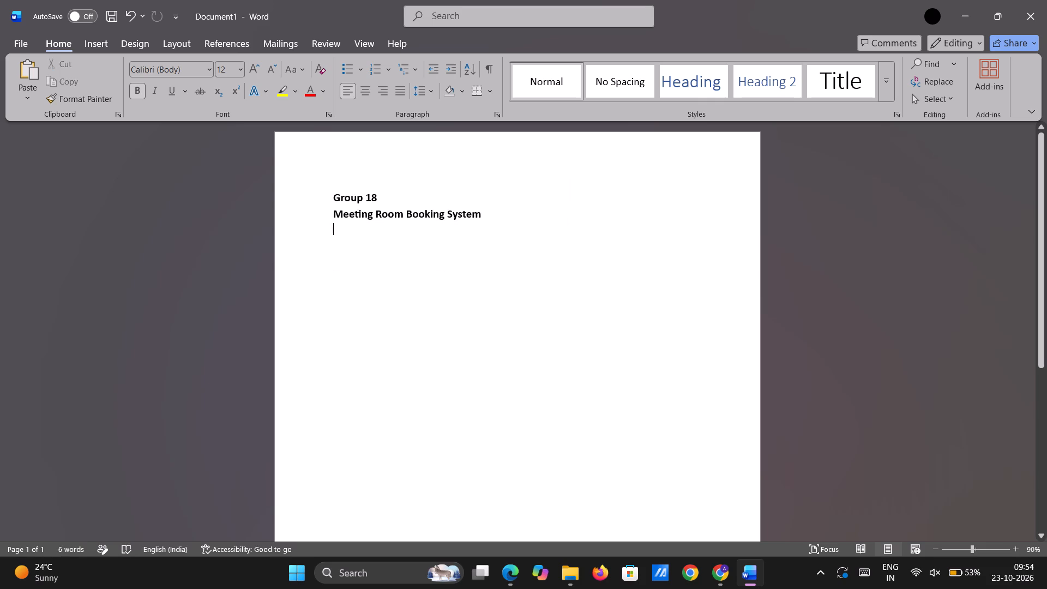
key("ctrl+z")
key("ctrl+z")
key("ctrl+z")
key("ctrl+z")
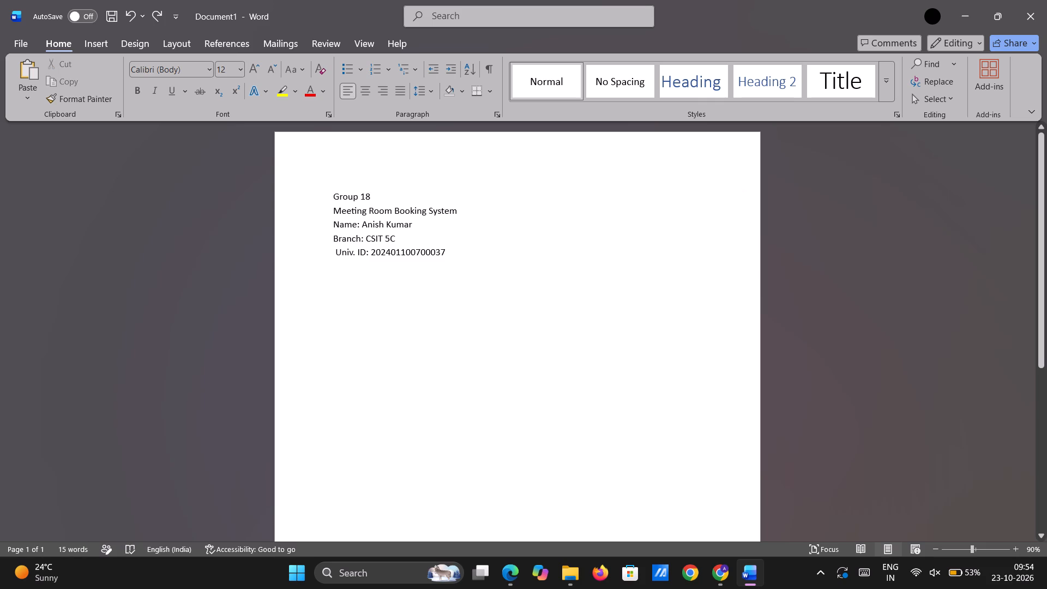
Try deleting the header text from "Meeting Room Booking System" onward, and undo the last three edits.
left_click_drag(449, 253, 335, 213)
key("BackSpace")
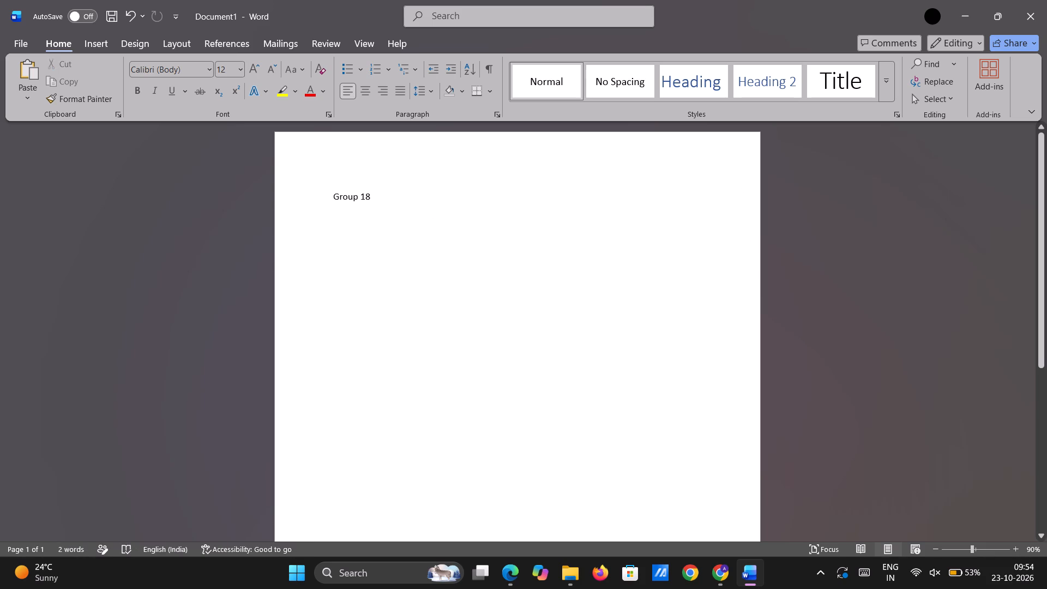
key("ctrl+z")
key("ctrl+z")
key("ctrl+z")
Delete all the pasted header text to leave the document blank.
left_click_drag(633, 244, 144, 145)
key("BackSpace")
key("BackSpace")
key("BackSpace")
Enter the heading lines "Group 18" and "Meeting Room Booking System" with a line break between them.
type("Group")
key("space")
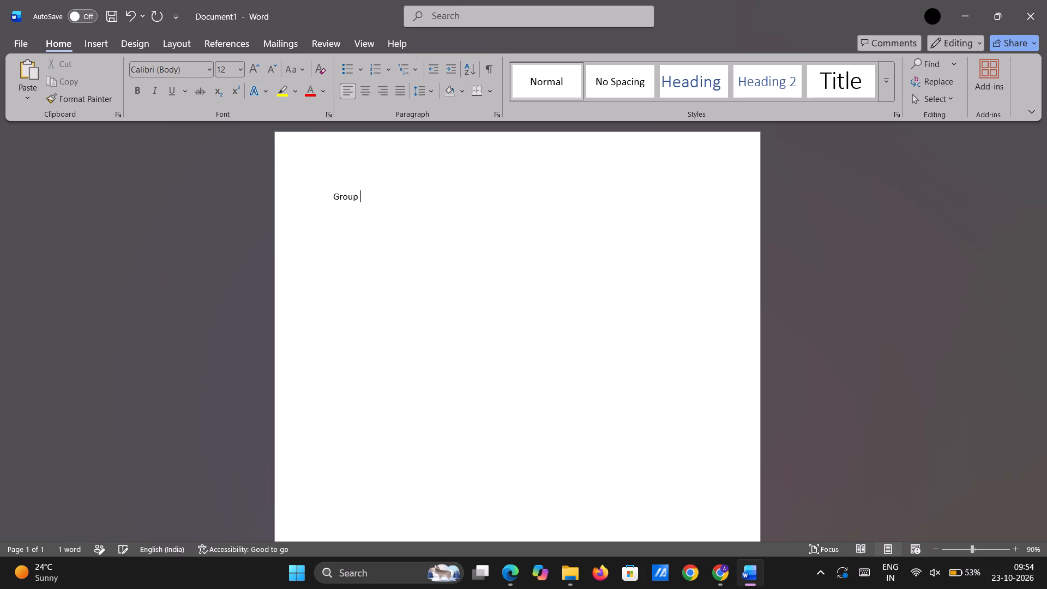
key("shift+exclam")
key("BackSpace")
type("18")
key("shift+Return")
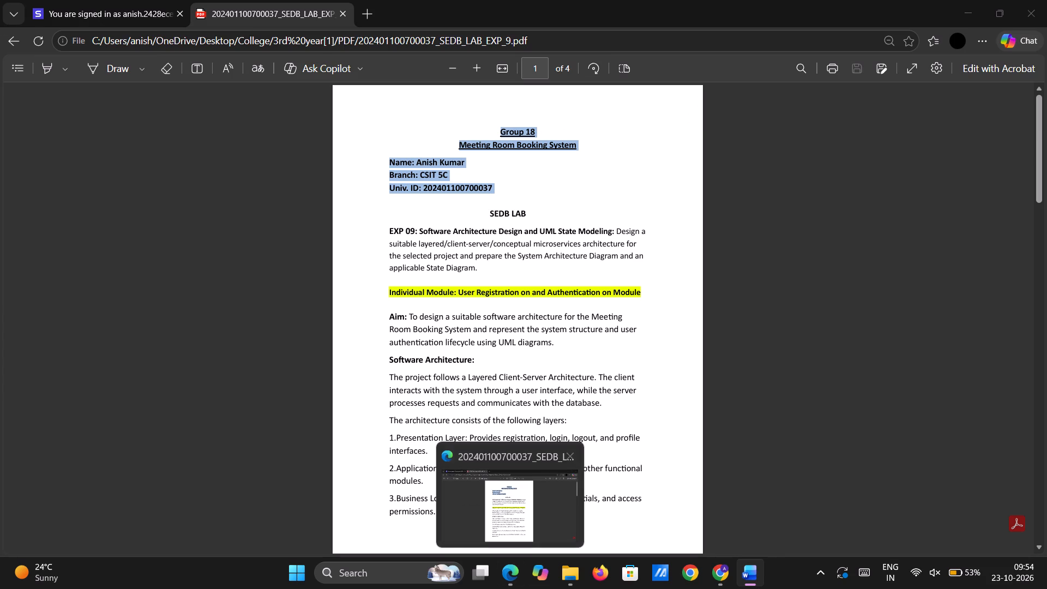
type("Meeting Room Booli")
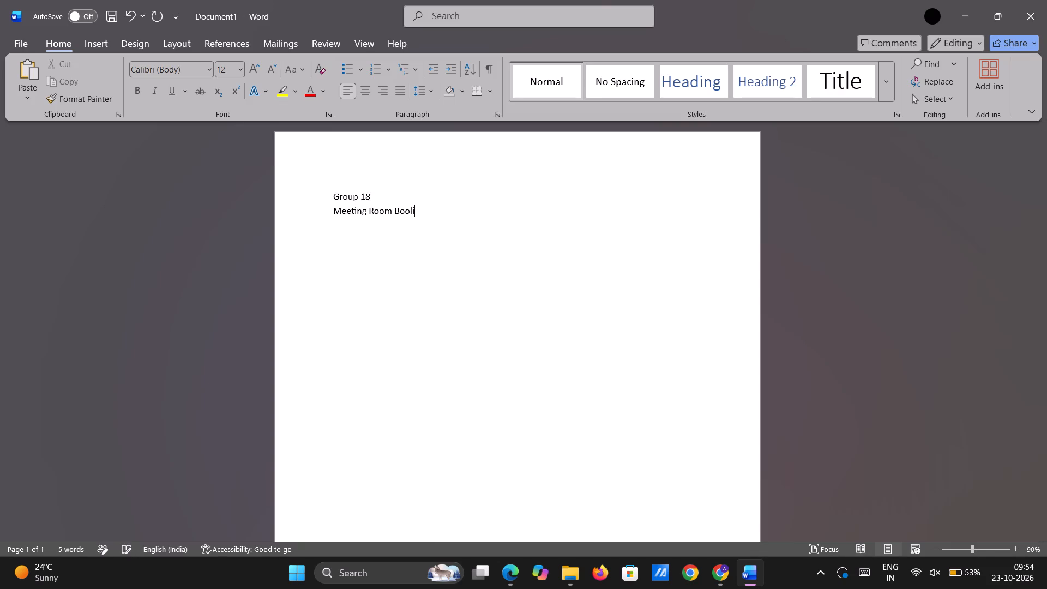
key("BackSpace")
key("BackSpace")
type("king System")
Format both heading lines as centred, bold, underlined text at 14 pt.
left_click_drag(464, 209, 322, 199)
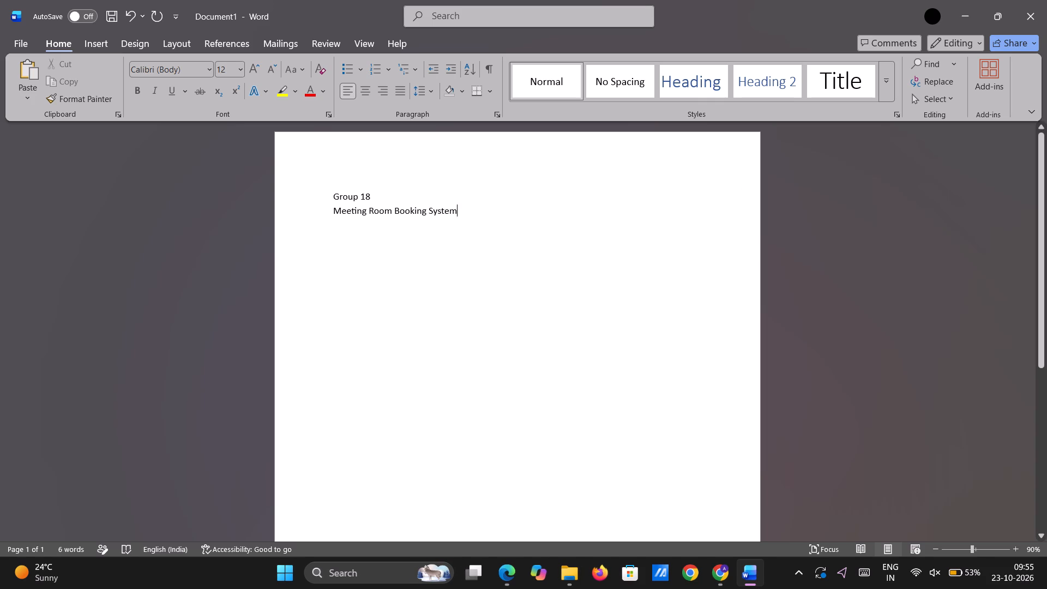
left_click_drag(322, 199, 312, 198)
left_click(368, 91)
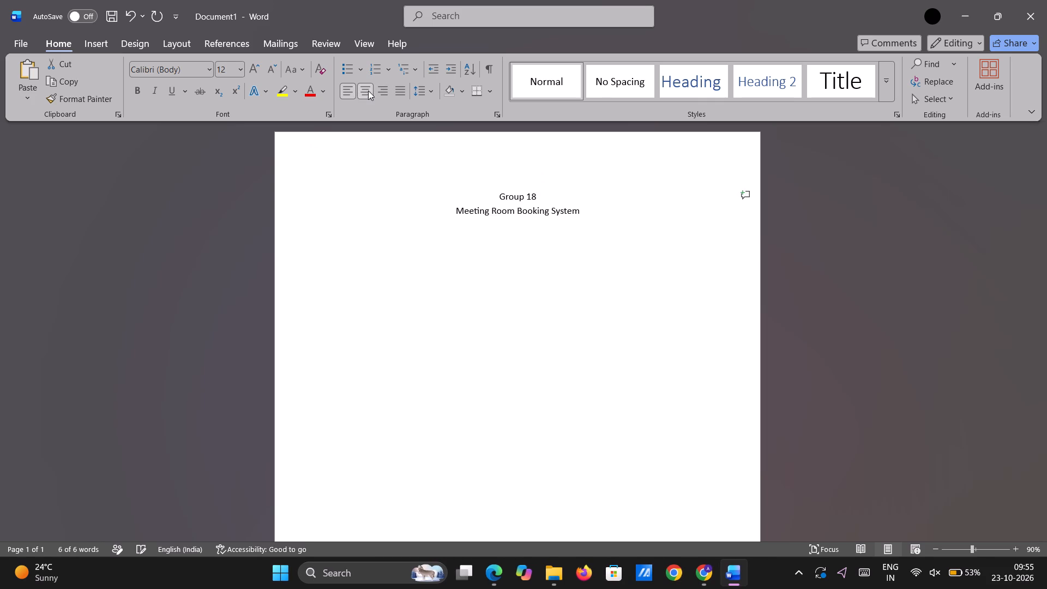
left_click(138, 88)
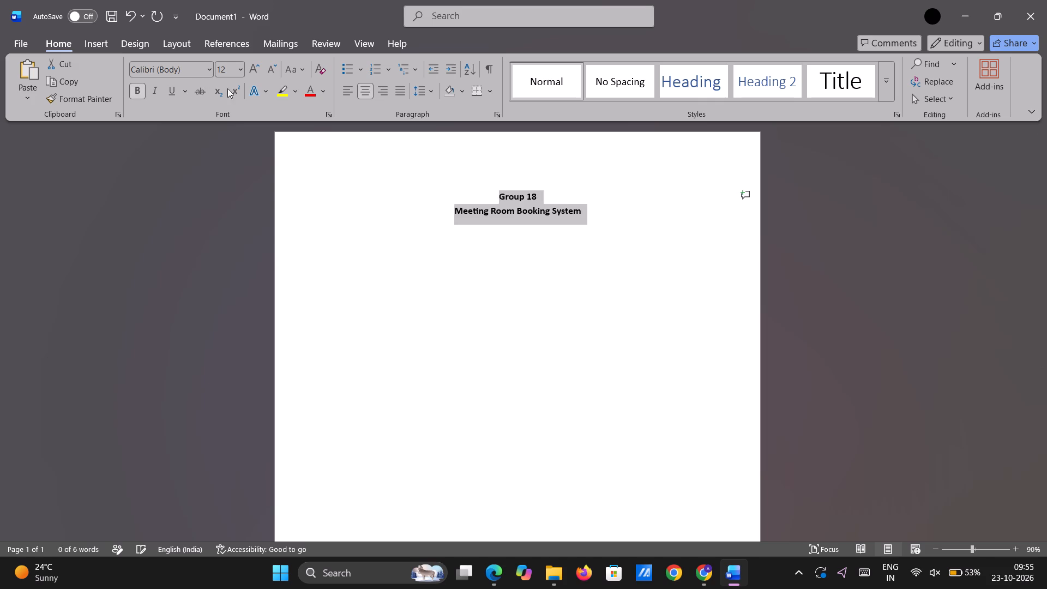
left_click(224, 68)
key("BackSpace")
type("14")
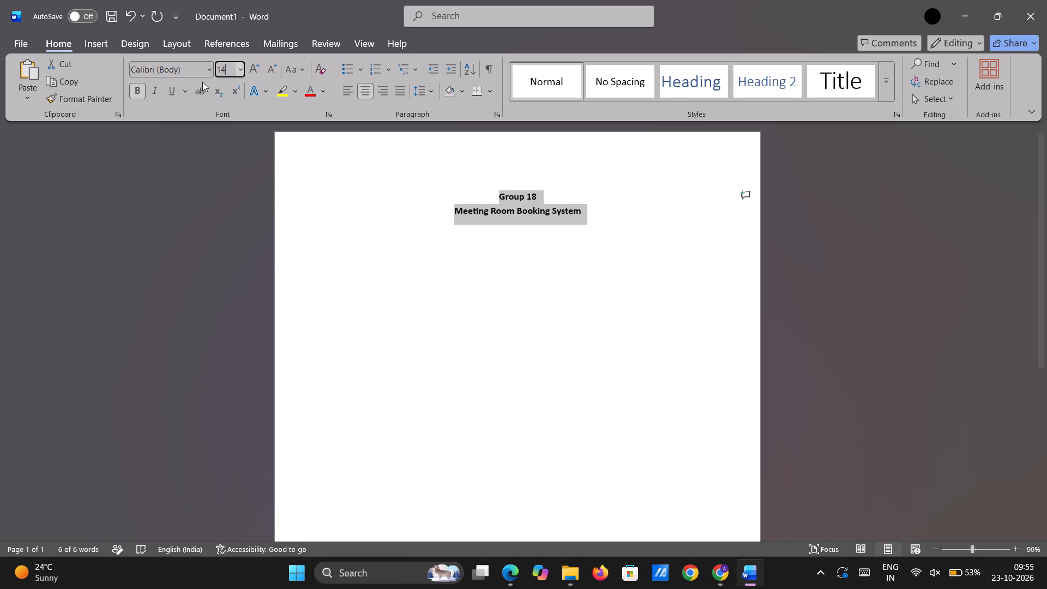
left_click(172, 91)
left_click(293, 271)
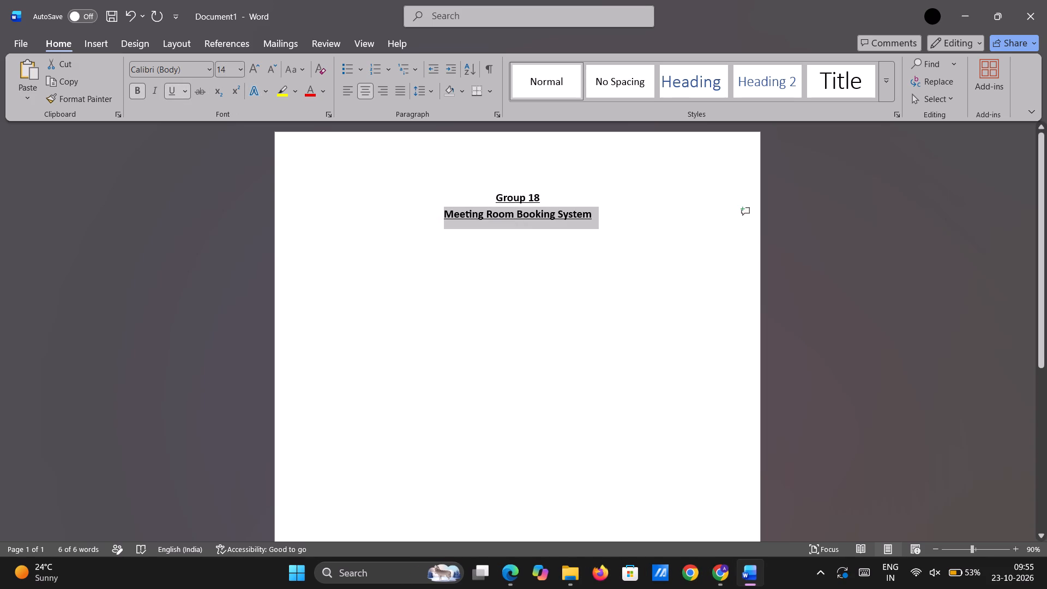
Below the heading, enter left-aligned lines for the student's Name, "Branch: CSIT 5C" and the Univ. ID.
left_click(353, 279)
left_click(339, 249)
left_click(336, 253)
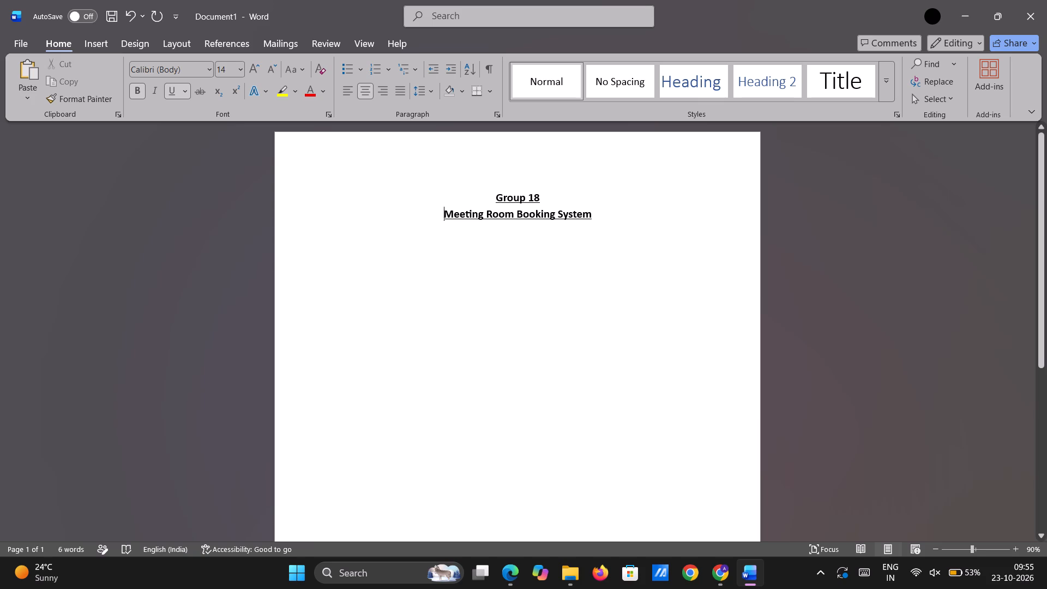
double_click(336, 253)
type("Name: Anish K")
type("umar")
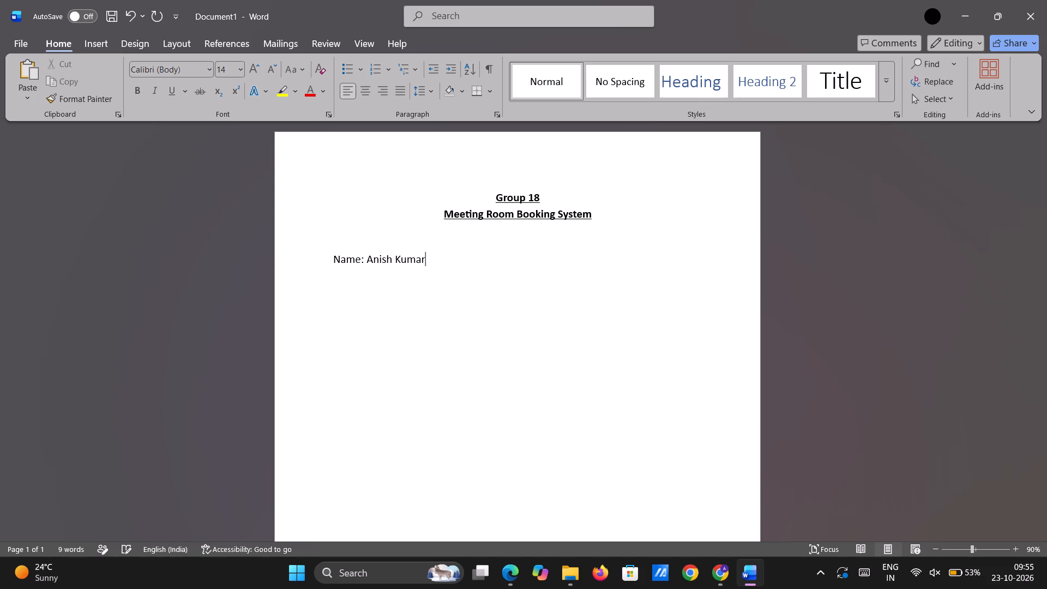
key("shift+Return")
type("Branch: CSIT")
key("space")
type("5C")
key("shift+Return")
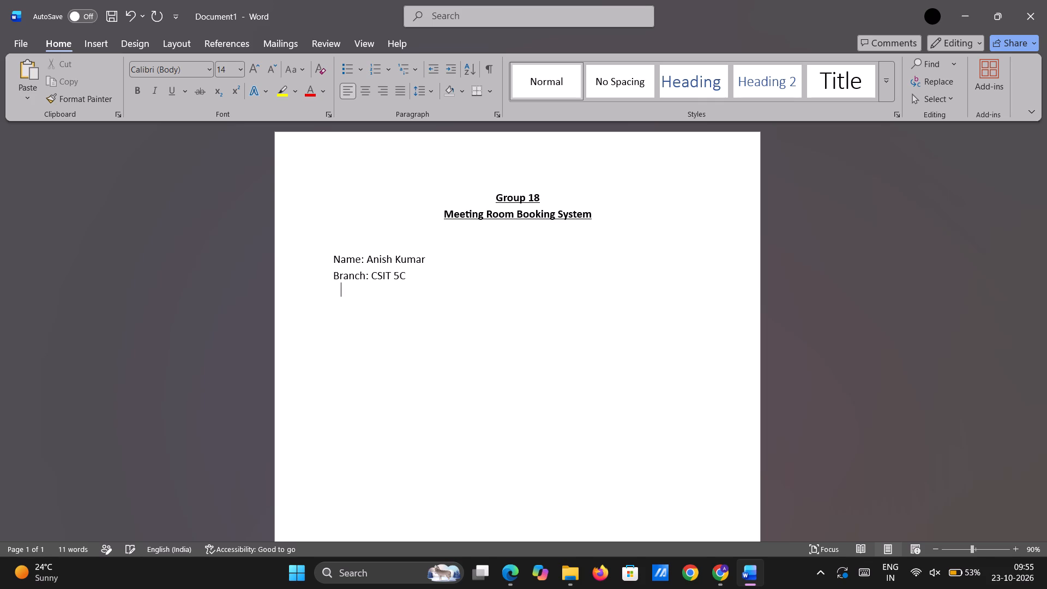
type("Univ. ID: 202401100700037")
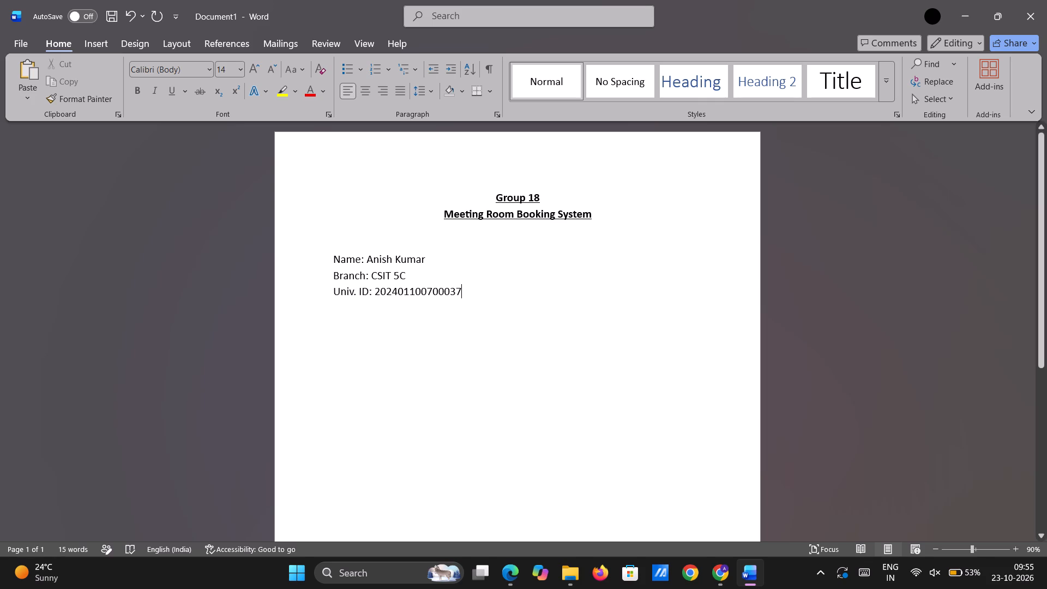
Make the Name, Branch and Univ. ID lines bold.
left_click_drag(466, 289, 329, 260)
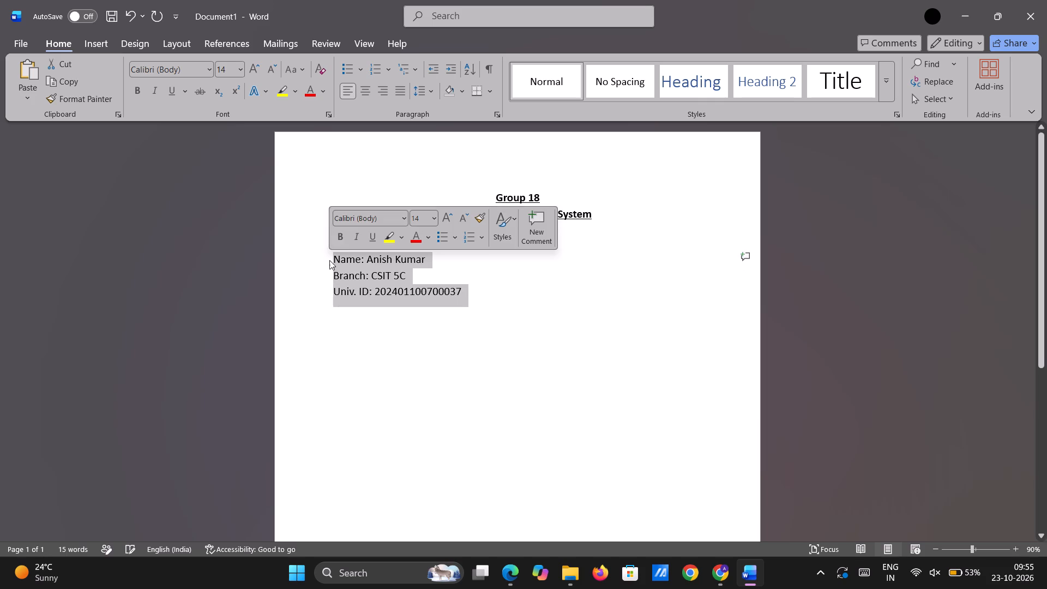
left_click(341, 240)
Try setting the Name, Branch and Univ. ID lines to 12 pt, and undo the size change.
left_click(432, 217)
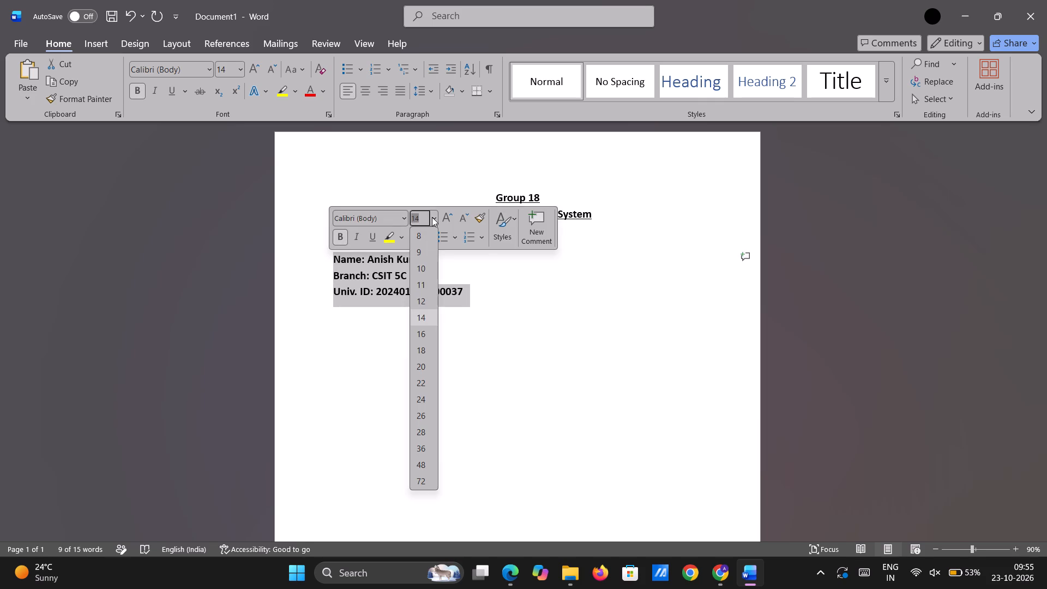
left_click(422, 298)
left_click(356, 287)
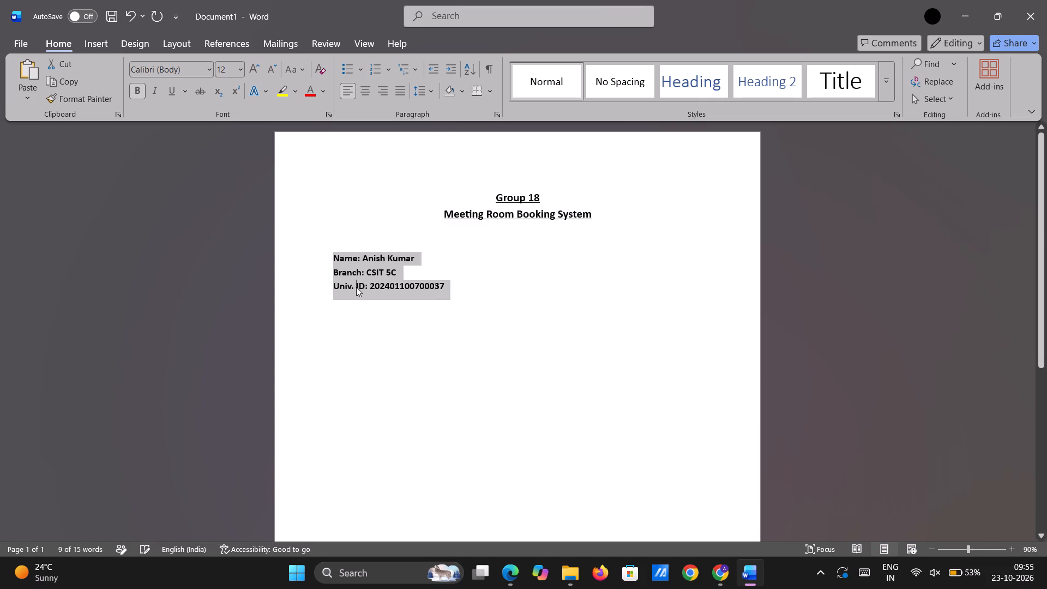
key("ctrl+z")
Add two line breaks after the Univ. ID line.
left_click(462, 290)
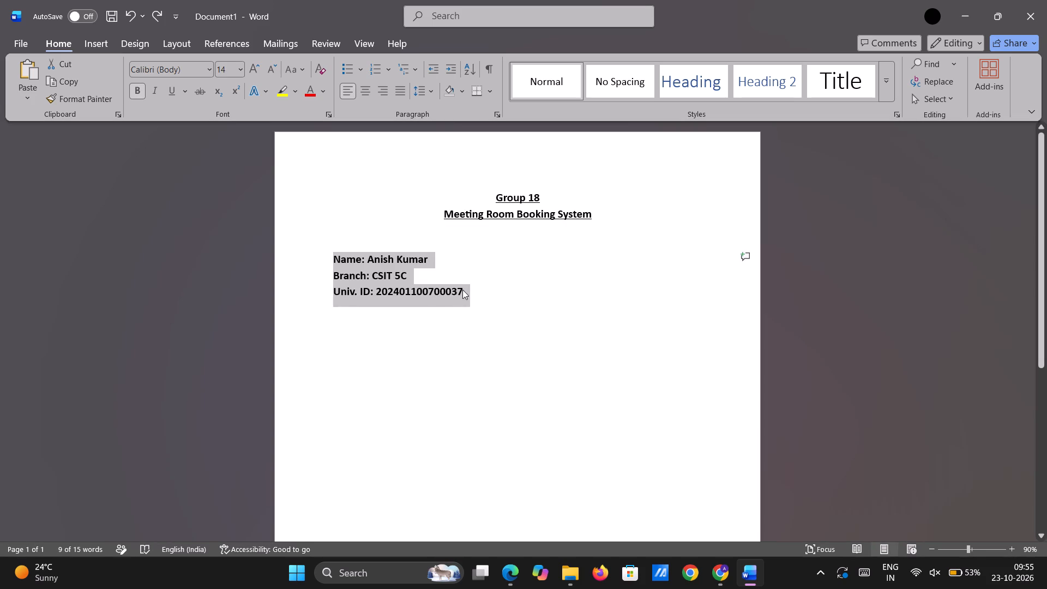
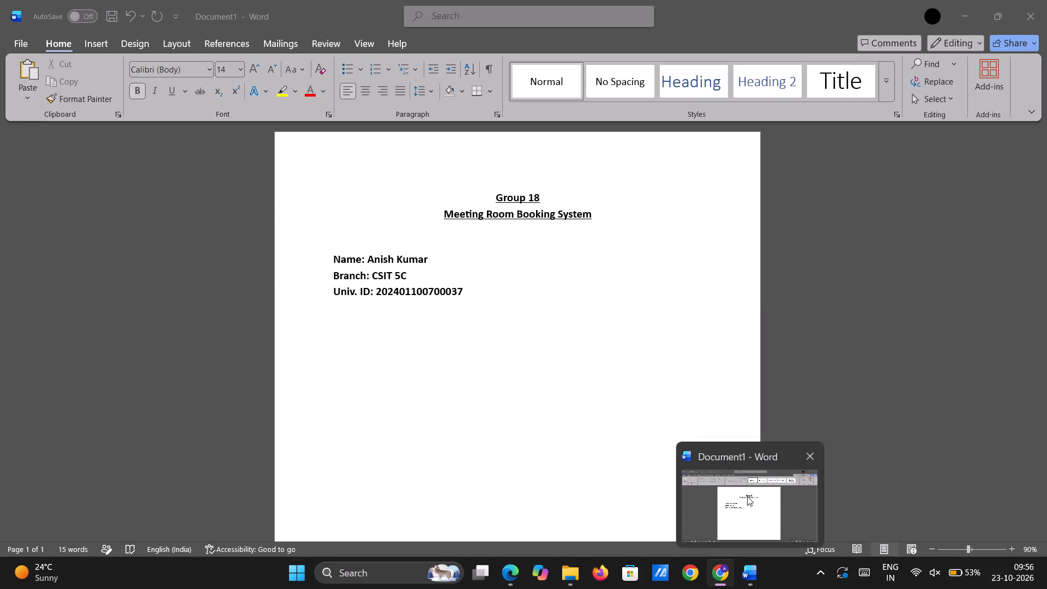
Switch to the Word document and enter "SEDP LAB" on the line below the Univ. ID.
left_click(747, 496)
type("SEDP LAB")
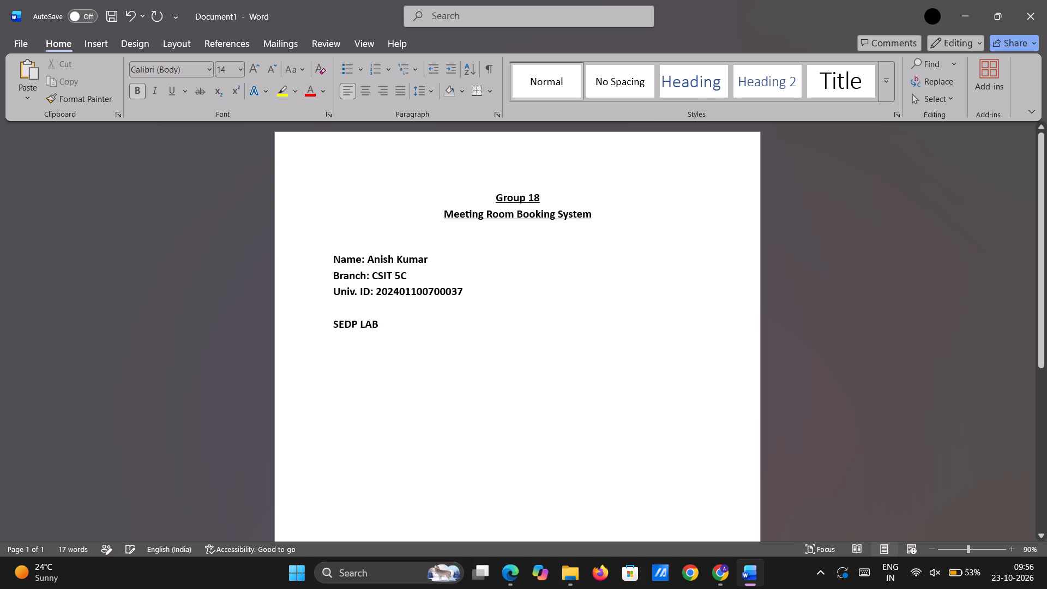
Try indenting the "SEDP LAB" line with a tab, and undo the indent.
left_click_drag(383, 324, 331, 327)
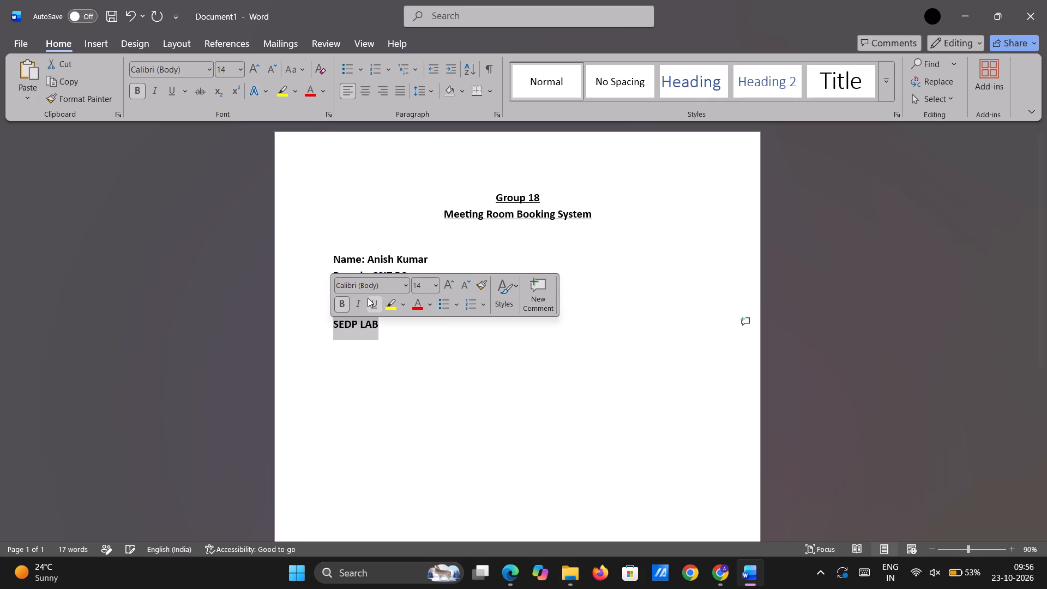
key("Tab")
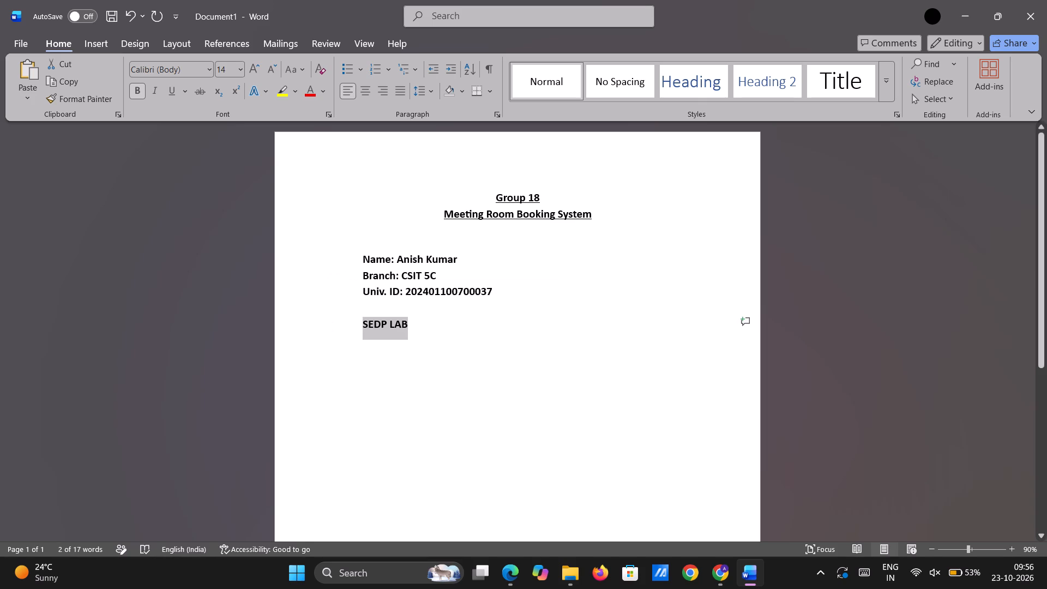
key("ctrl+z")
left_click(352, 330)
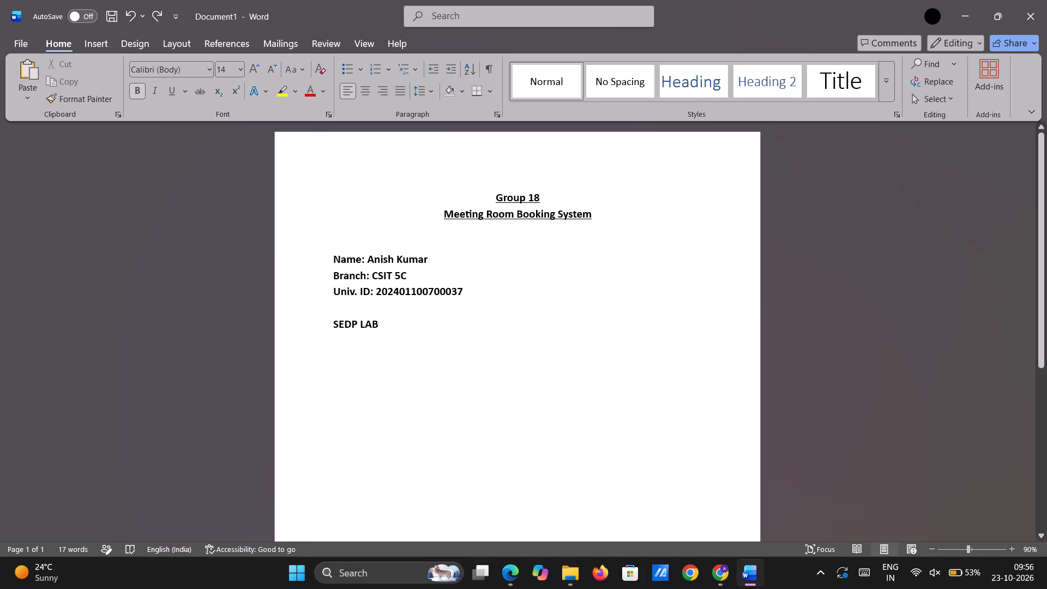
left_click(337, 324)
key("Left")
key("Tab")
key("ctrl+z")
Shift "SEDP LAB" to about the centre of its line by inserting leading spaces.
key("space")
key("space")
key("space")
key("space")
key("space")
key("space")
key("space")
key("space")
key("space")
key("space")
key("space")
key("space")
key("space")
key("space")
key("space")
key("space")
key("space")
key("space")
key("space")
key("space")
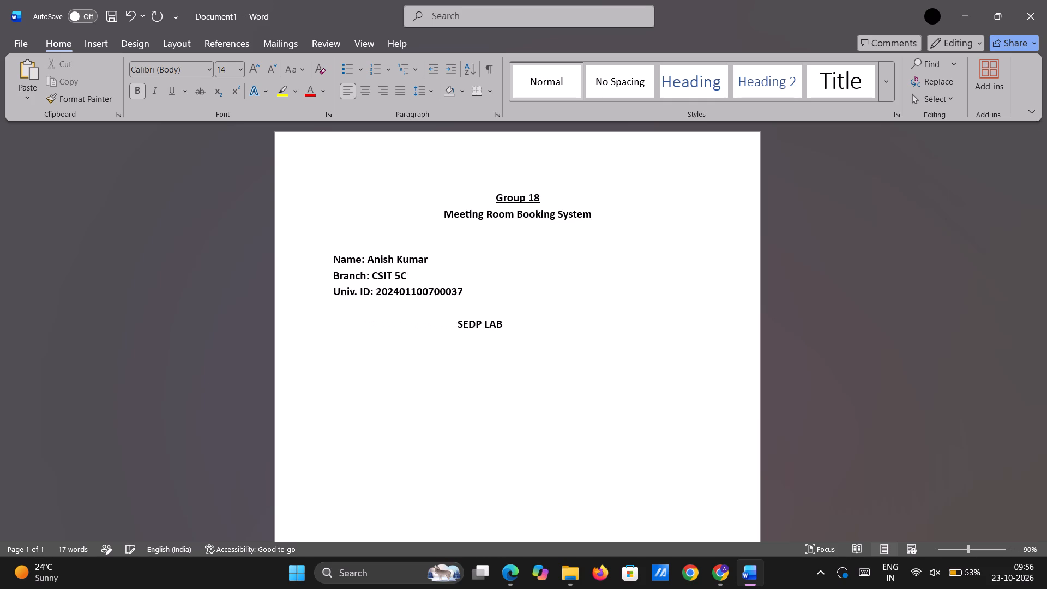
key("BackSpace")
key("BackSpace")
key("BackSpace")
Below "SEDP LAB", enter "EXP 11: " and paste the copied Unit and Integration Testing title and task description.
left_click(331, 357)
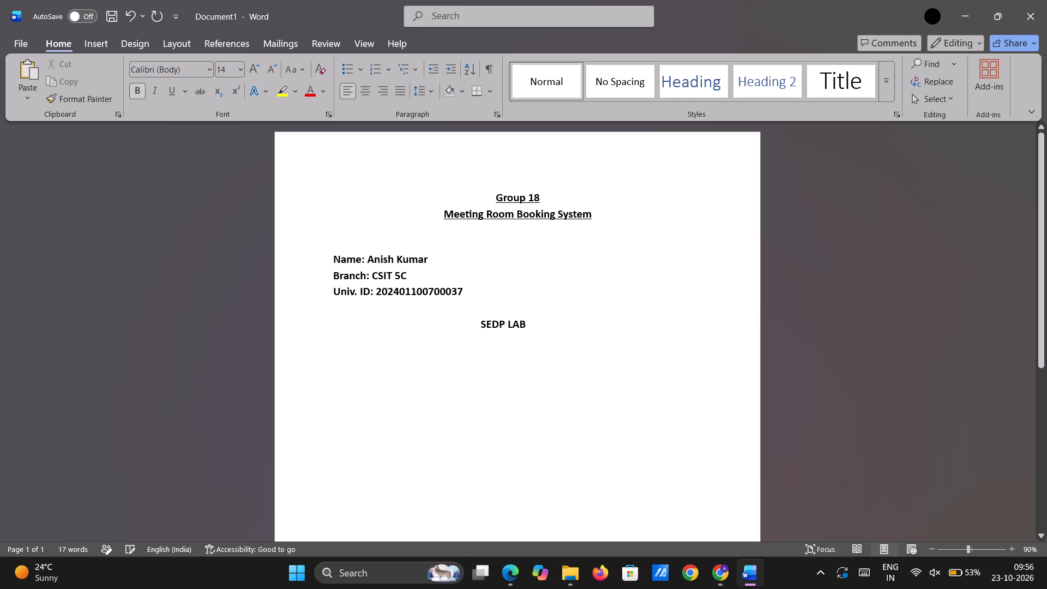
double_click(331, 348)
key("shift+w")
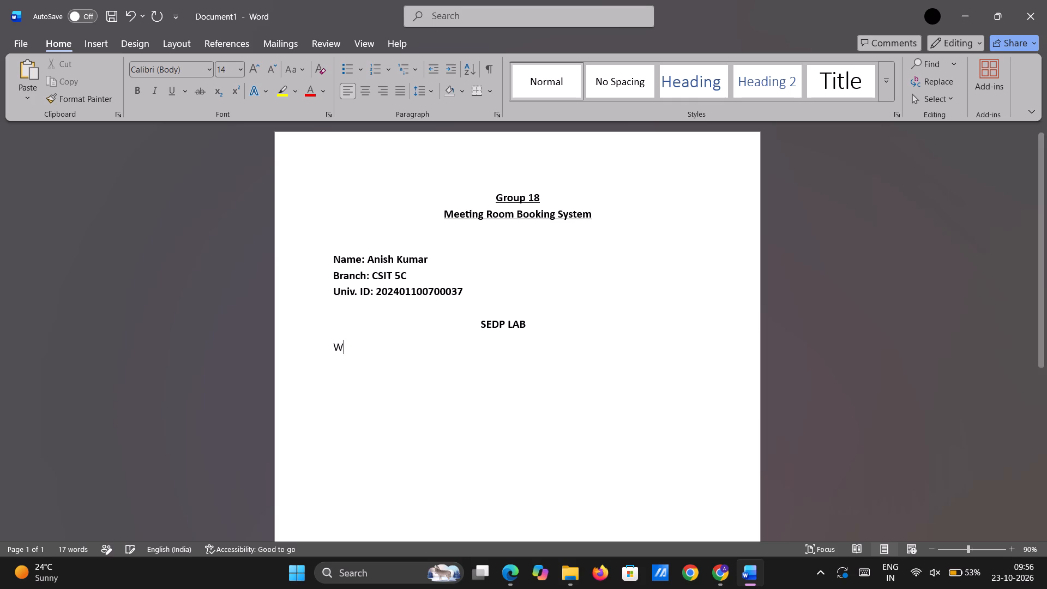
key("shift+BackSpace")
type("EXP")
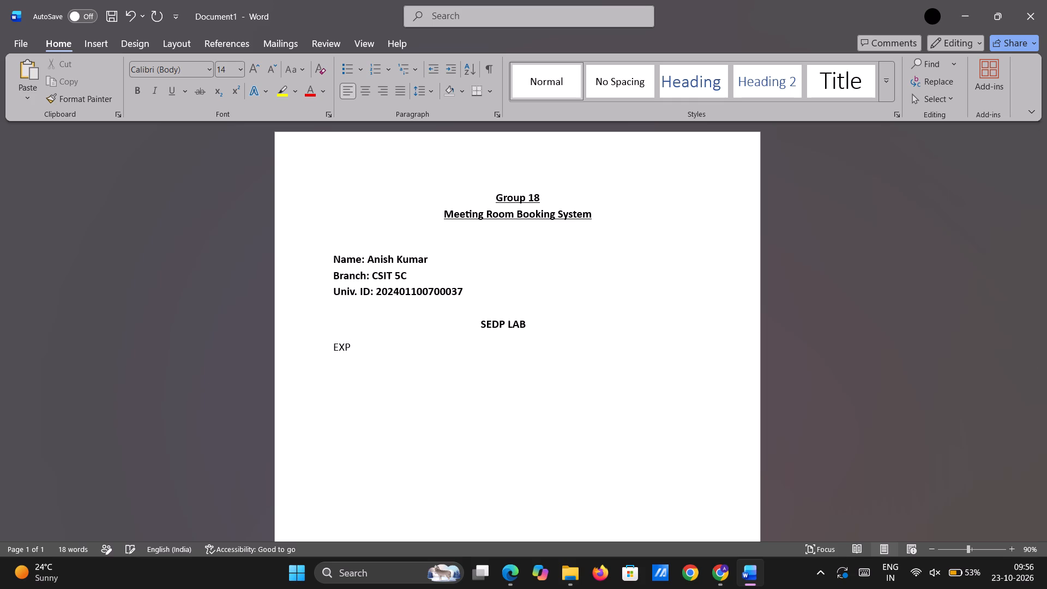
key("space")
type("11")
type(":")
key("space")
key("ctrl+v")
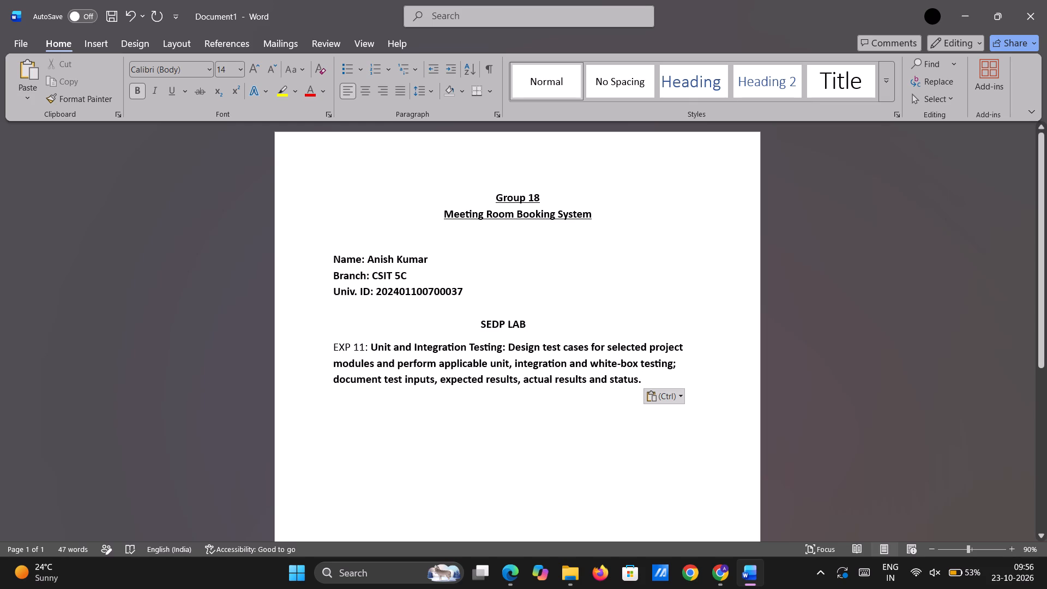
Remove bold from the task description and make the "EXP 11: Unit and Integration Testing:" heading entirely bold.
left_click_drag(508, 347, 642, 374)
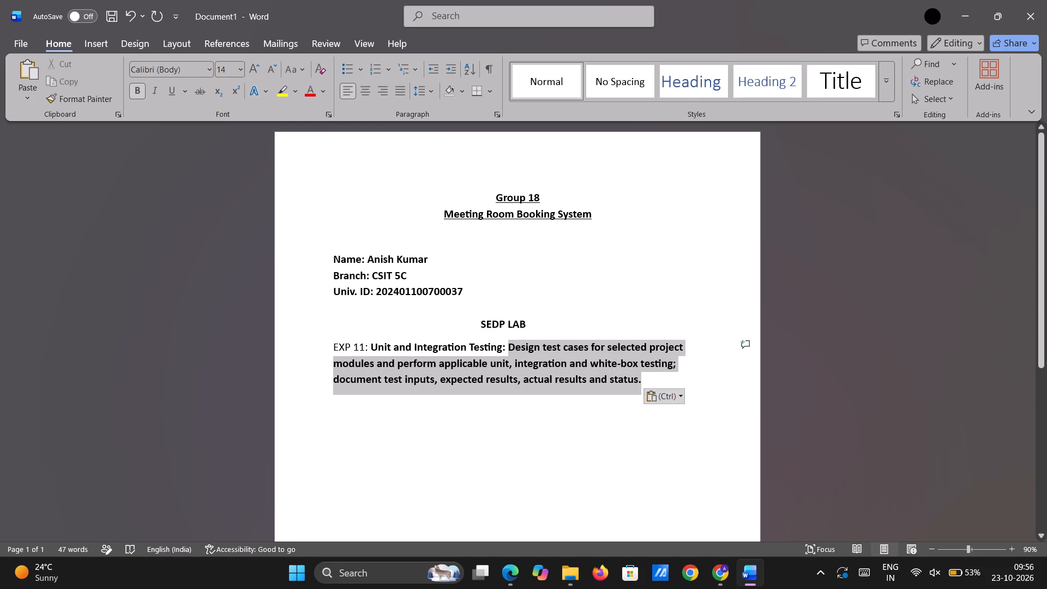
left_click_drag(642, 374, 642, 380)
left_click(654, 355)
left_click(577, 373)
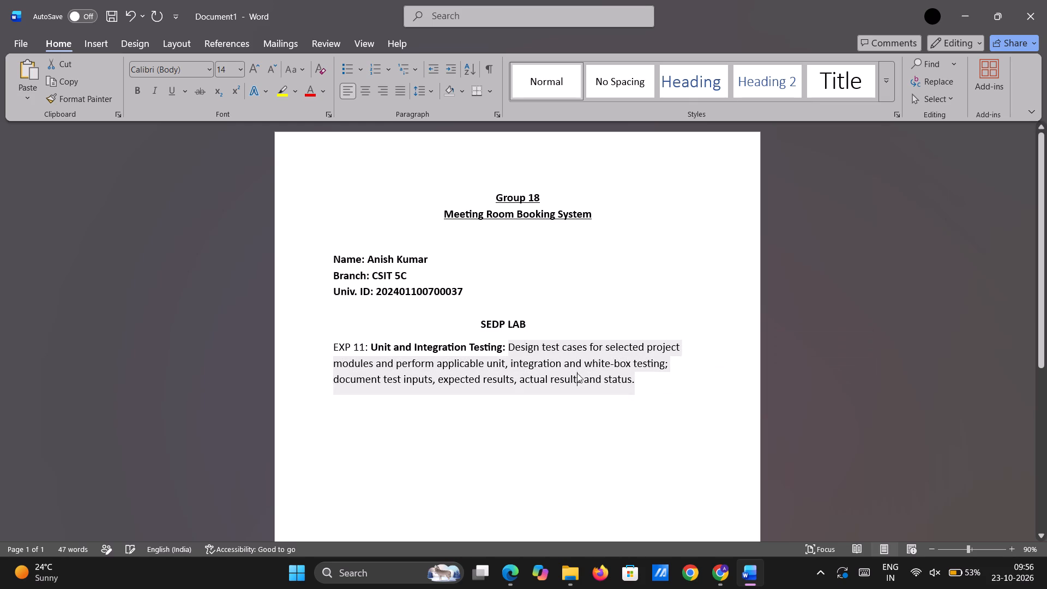
left_click_drag(506, 347, 345, 344)
left_click(352, 317)
left_click(390, 367)
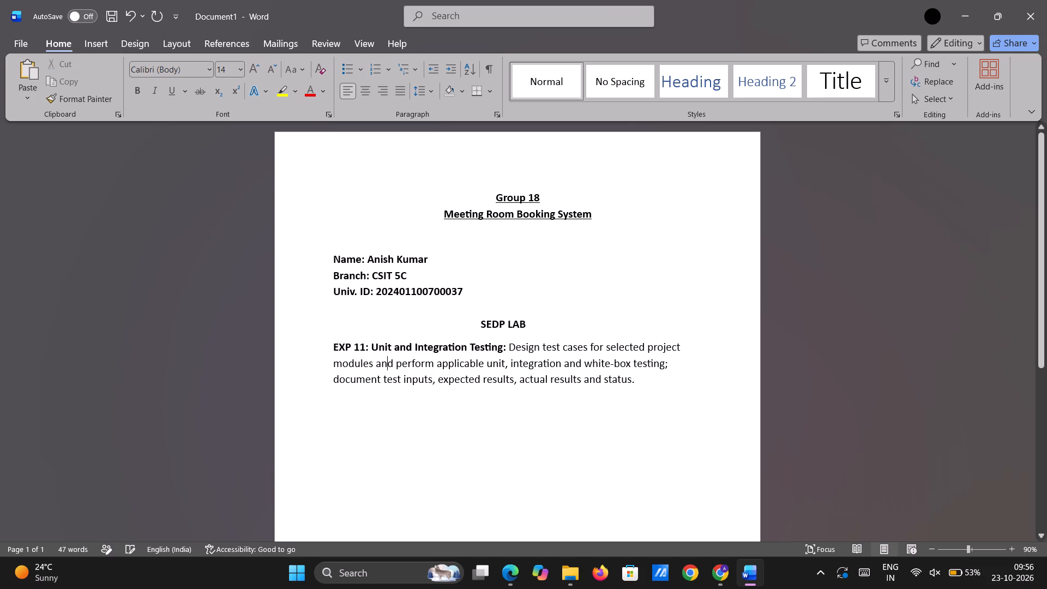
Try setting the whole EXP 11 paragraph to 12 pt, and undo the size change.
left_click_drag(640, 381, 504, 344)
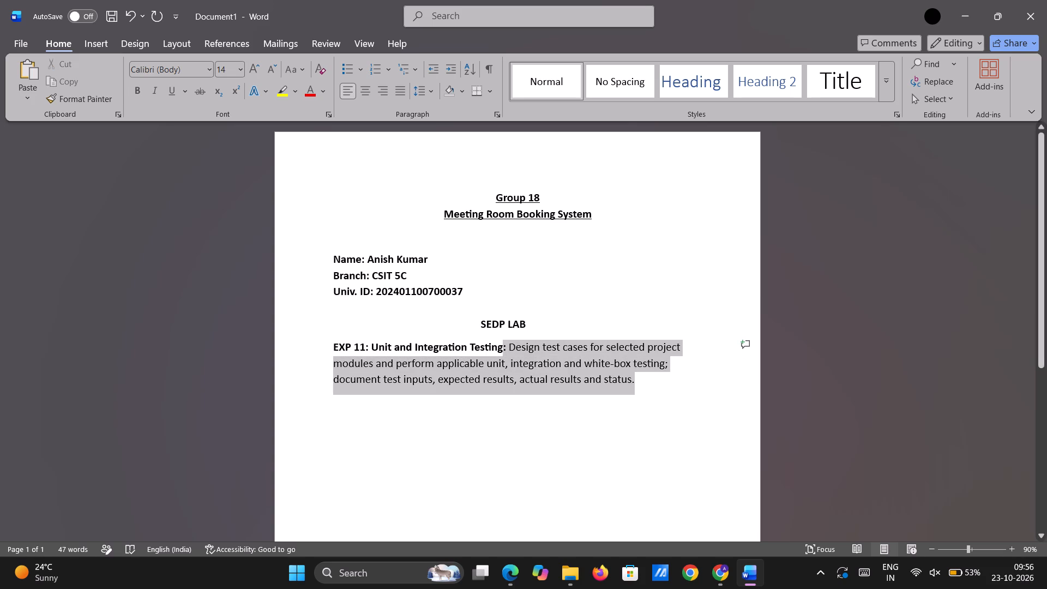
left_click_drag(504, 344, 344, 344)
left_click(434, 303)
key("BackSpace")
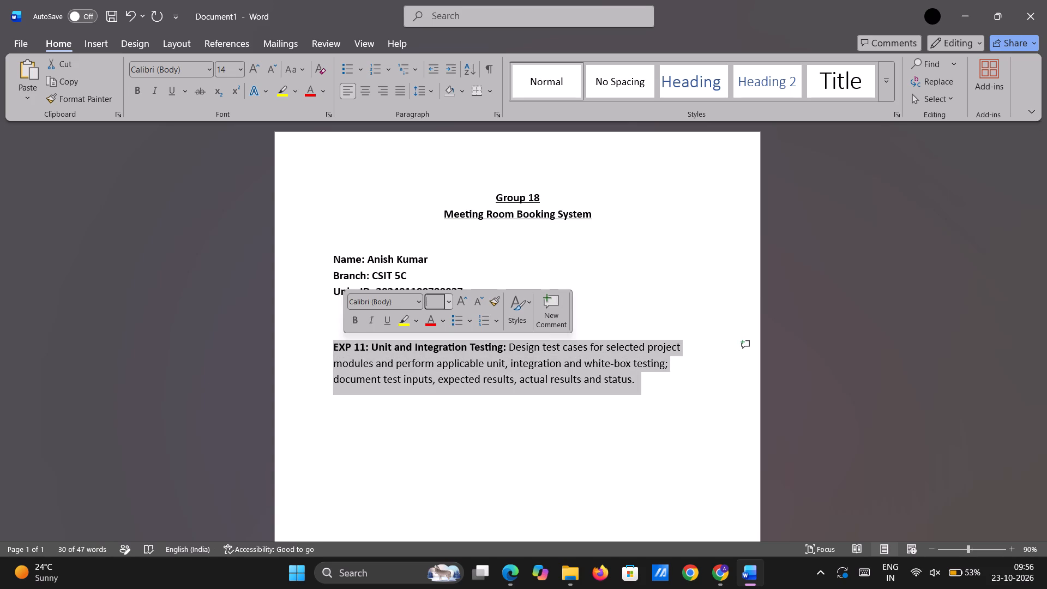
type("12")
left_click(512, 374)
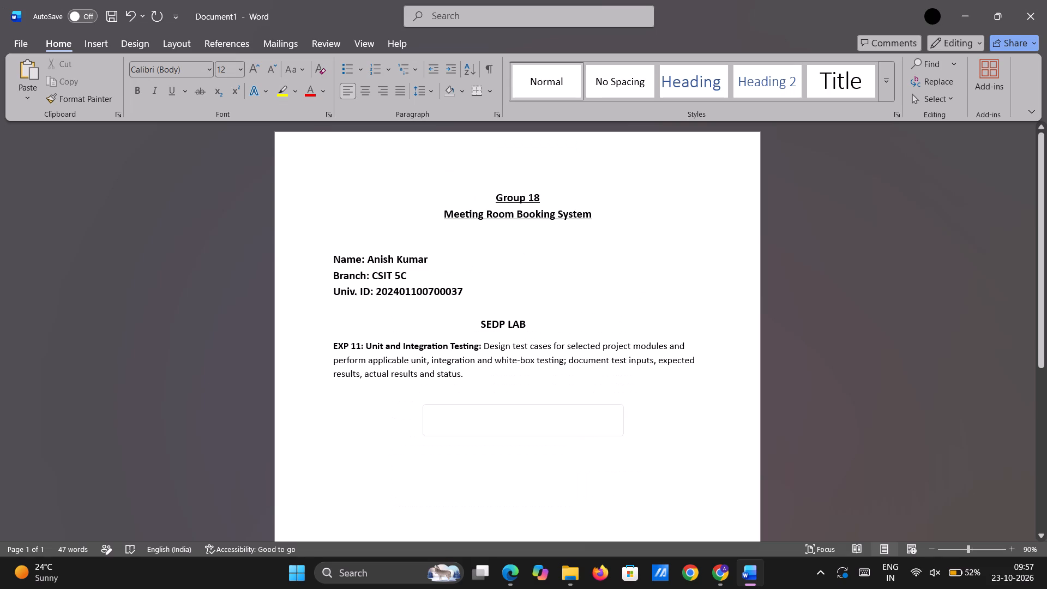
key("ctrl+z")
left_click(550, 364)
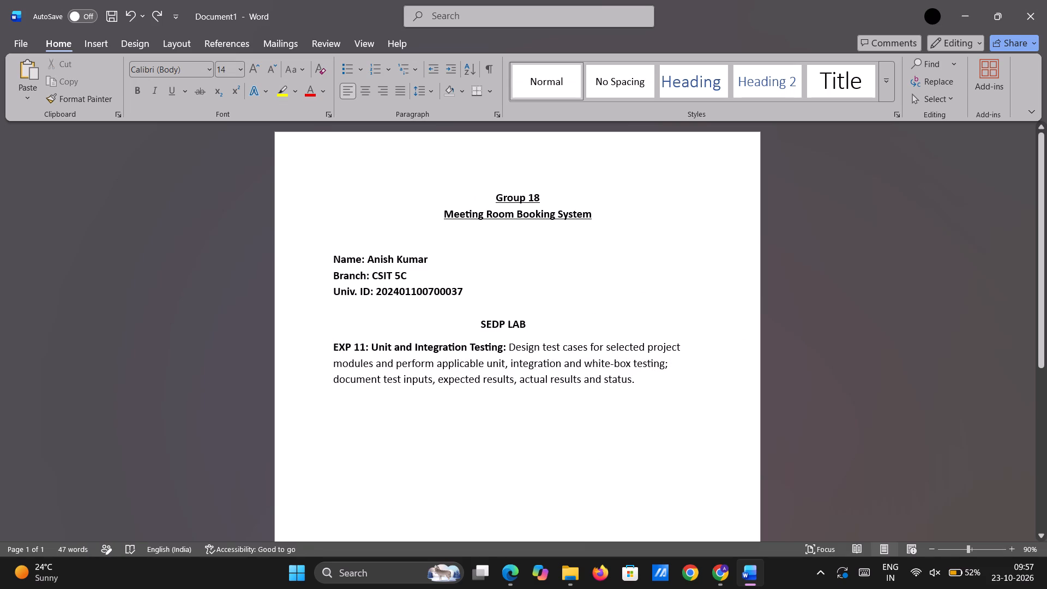
Add two line breaks after the EXP 11 description and enter the label "Individual Module: ".
left_click(651, 379)
key("shift+Return")
key("shift+Return")
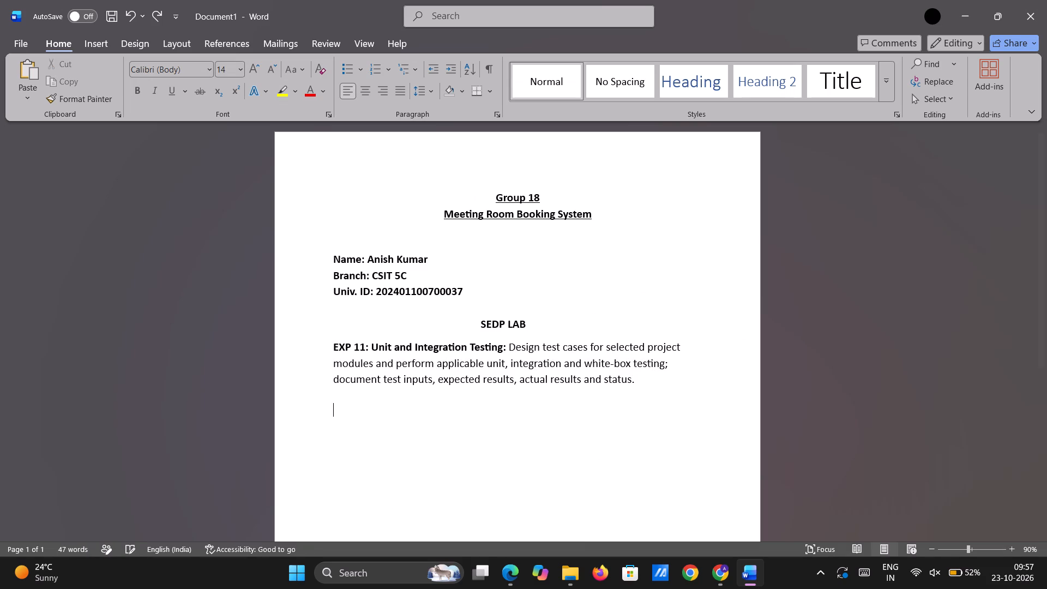
type("Individual MODule:")
key("space")
key("BackSpace")
key("BackSpace")
key("BackSpace")
key("BackSpace")
key("BackSpace")
key("BackSpace")
key("BackSpace")
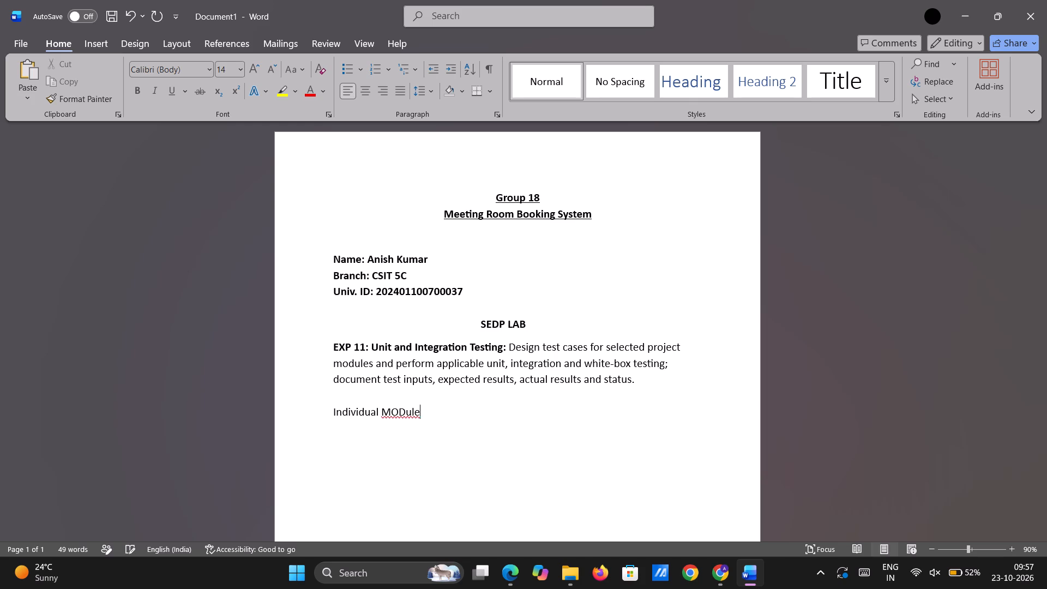
type("odule:")
key("space")
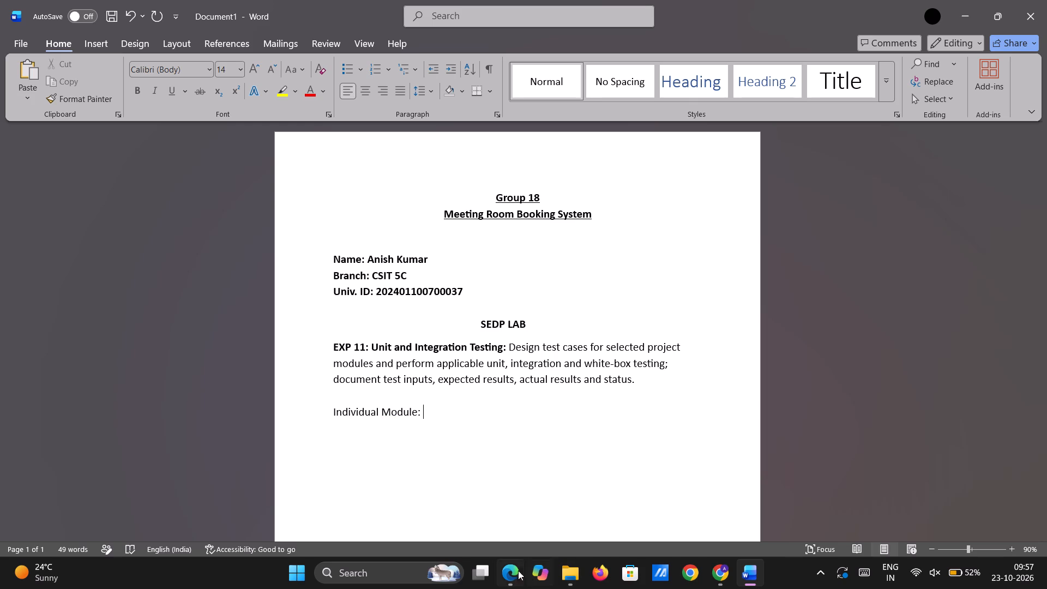
Copy the individual module name from the Experiment 9 PDF in Edge and paste it after "Individual Module:" in Word.
left_click(509, 570)
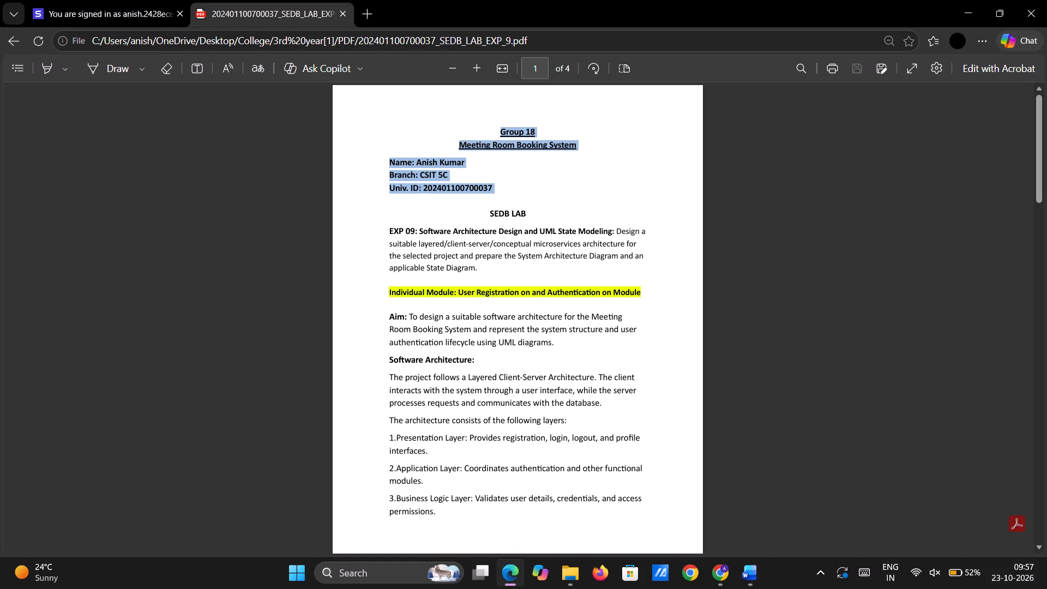
left_click_drag(460, 293, 647, 296)
key("ctrl+c")
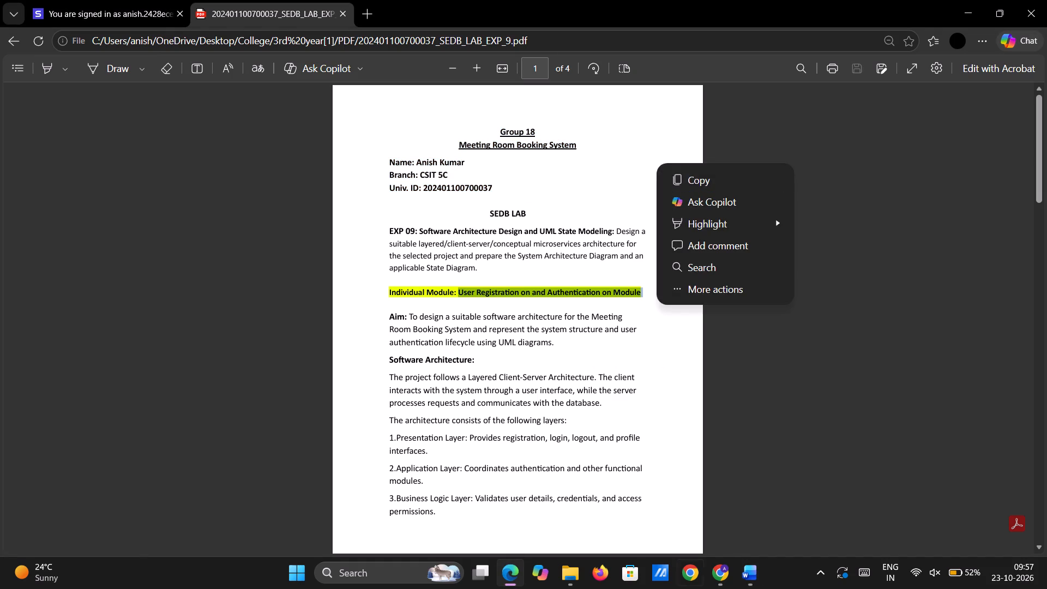
left_click(747, 578)
key("ctrl+v")
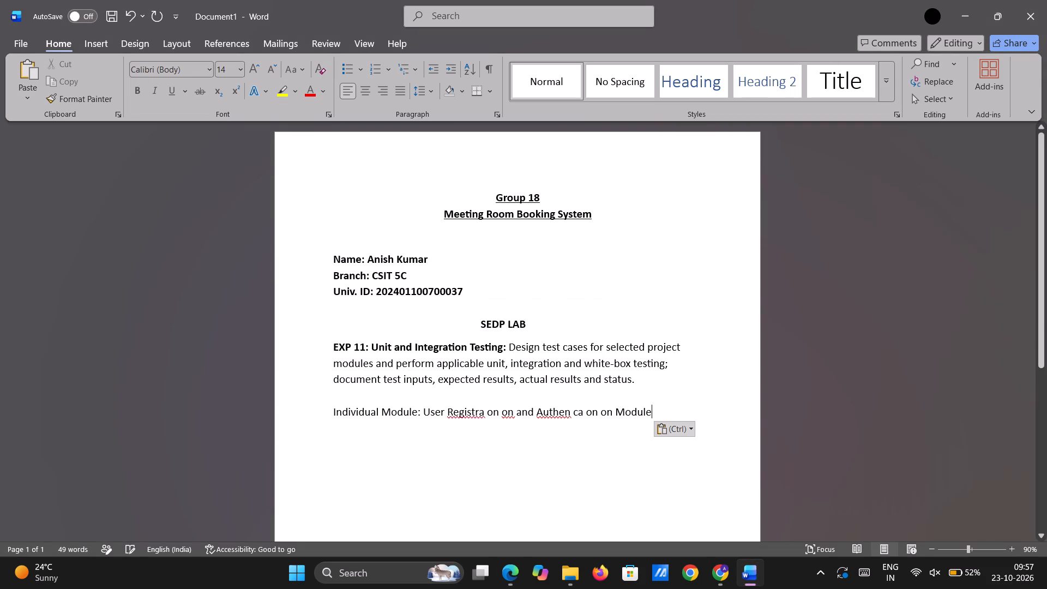
Repair the broken words in the pasted module name so it reads "User Registration on and Authentication on Module".
left_click(488, 411)
key("BackSpace")
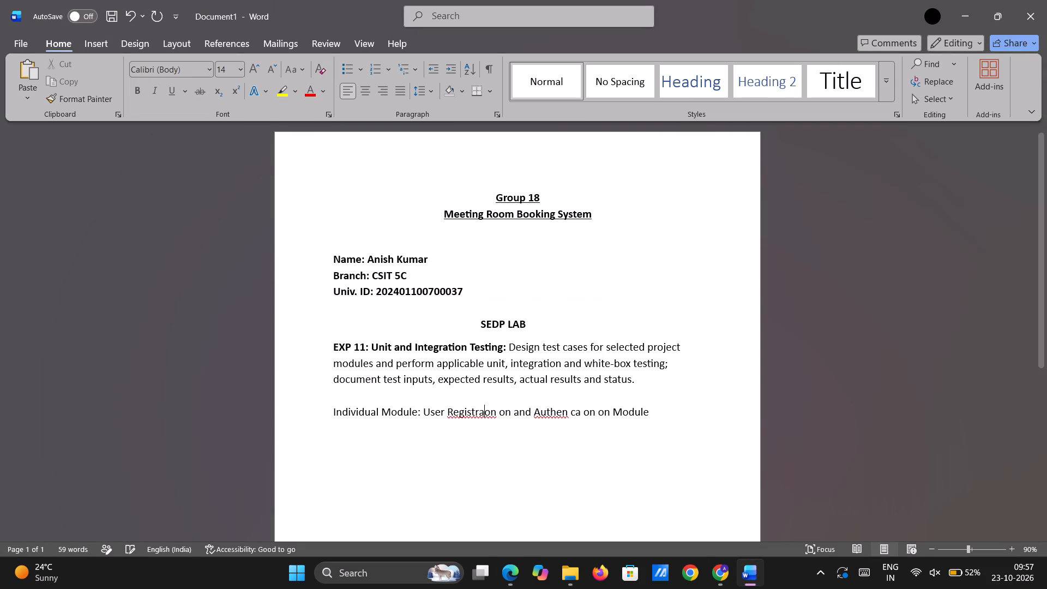
type("ti")
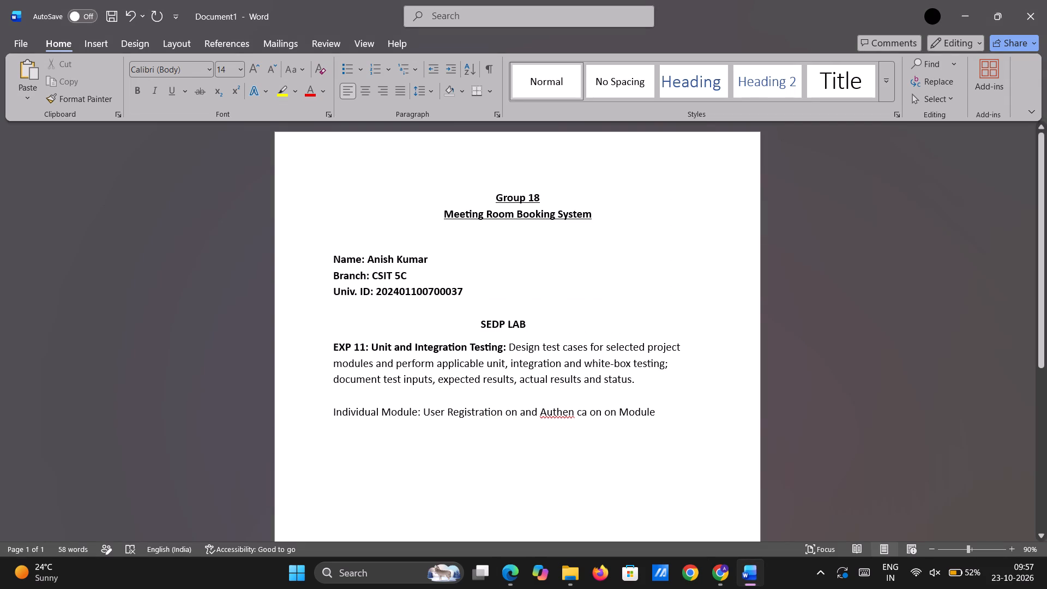
left_click(577, 411)
key("BackSpace")
type("to")
key("BackSpace")
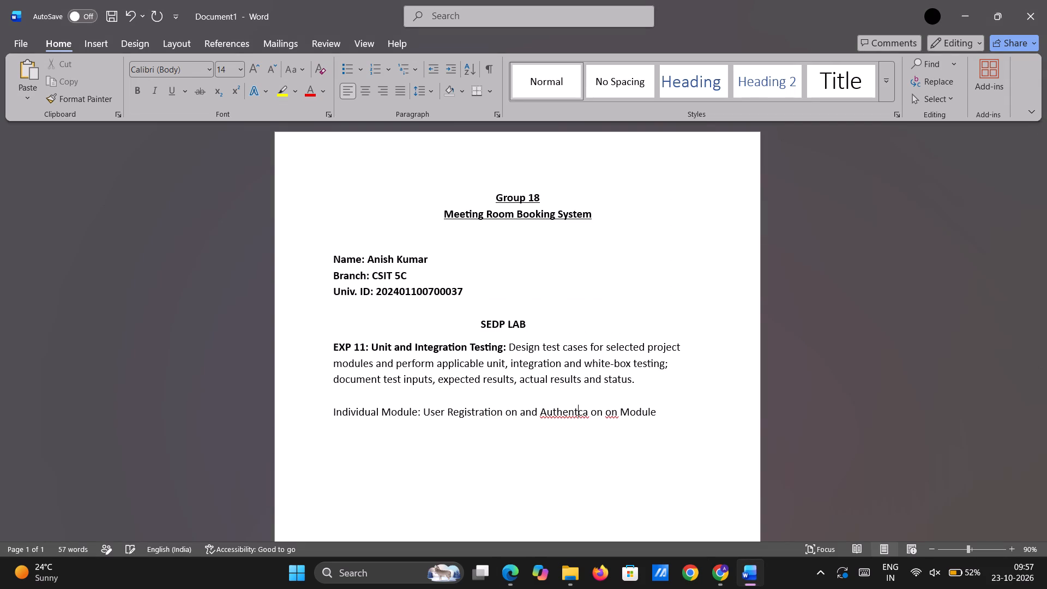
key("i")
key("Right")
key("Right")
key("t")
key("i")
key("Right")
key("BackSpace")
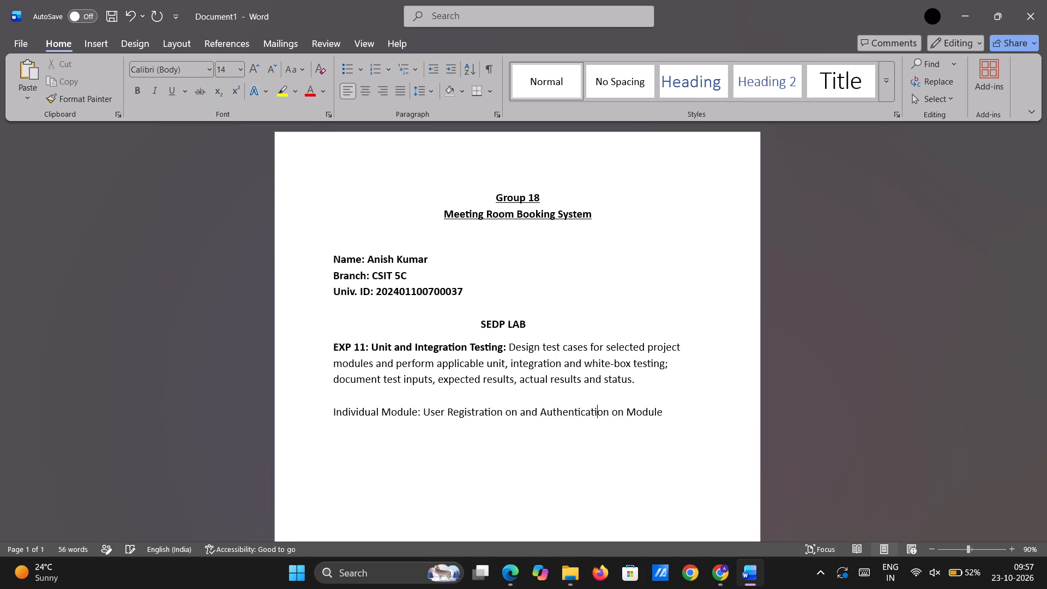
Make the whole Individual Module line bold and highlight it in yellow.
left_click_drag(669, 407, 326, 415)
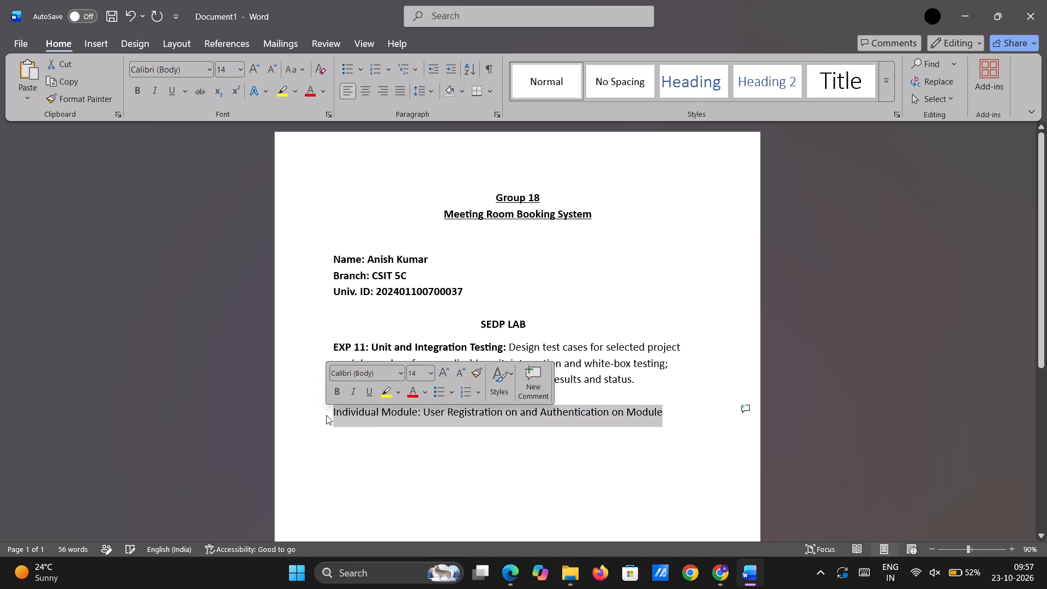
left_click(332, 395)
left_click(388, 394)
left_click(412, 414)
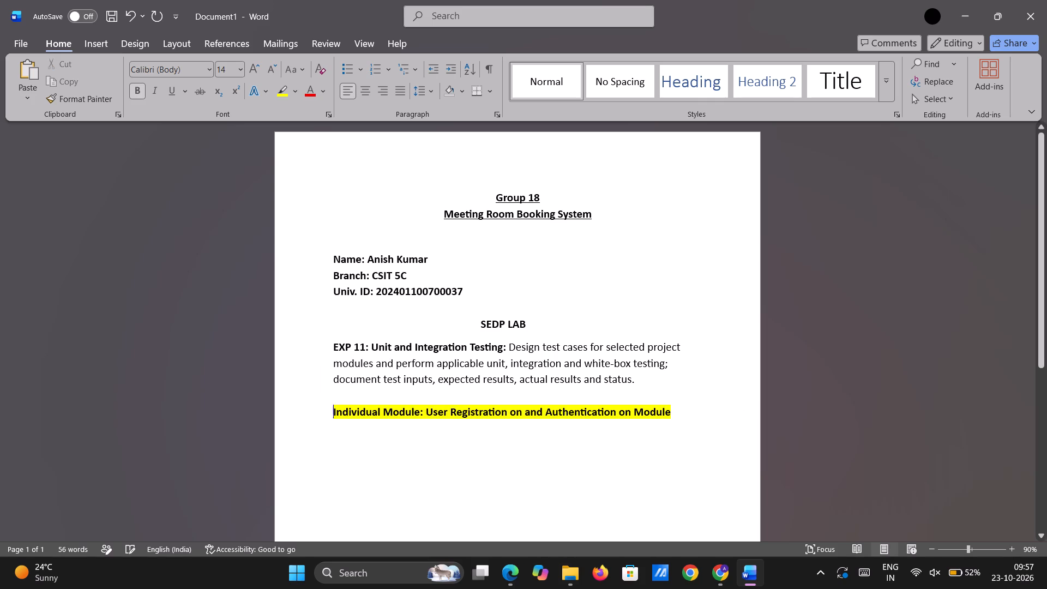
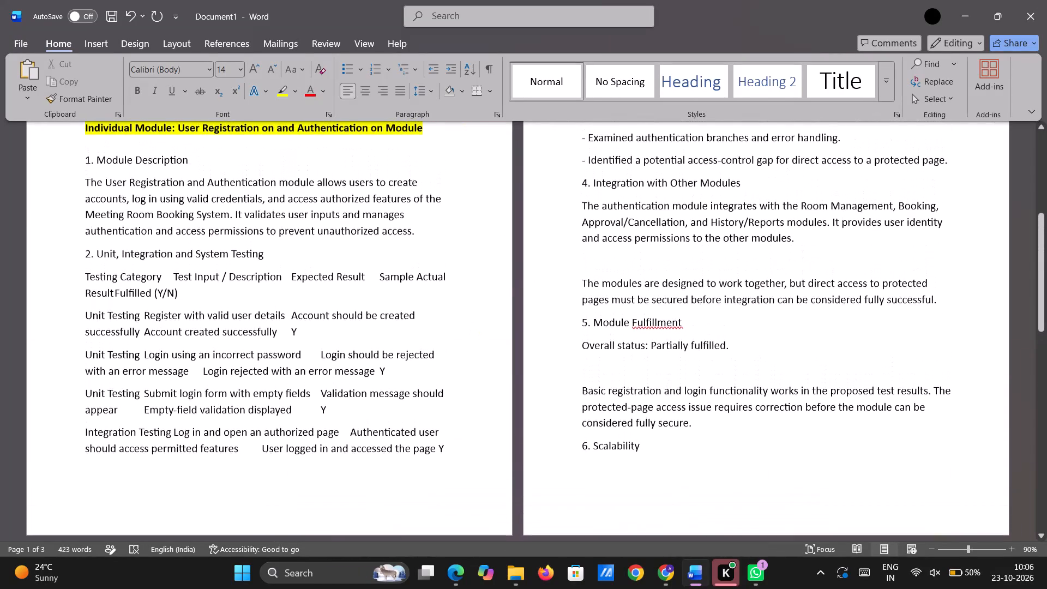
scroll(476, 332, "up", 3)
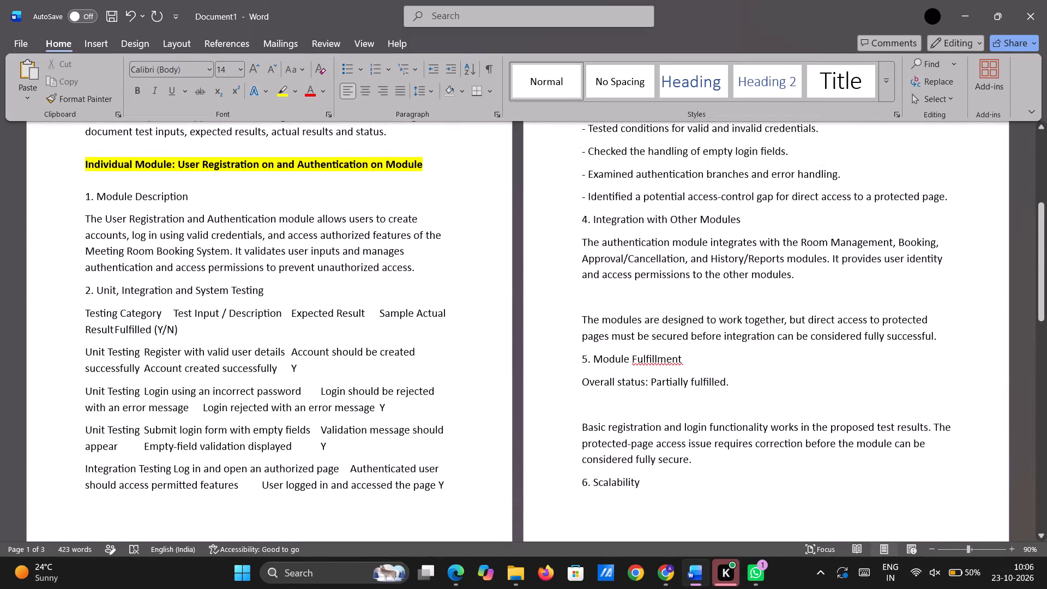
scroll(476, 332, "up", 1)
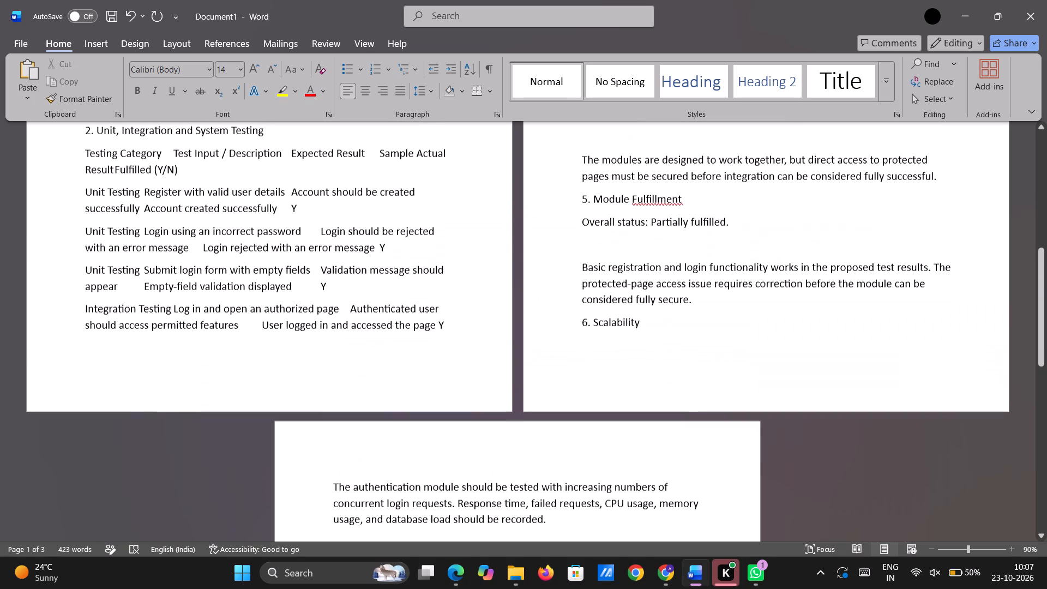
Remove the blank line below "Overall status: Partially fulfilled." in the Module Fulfillment section.
left_click(627, 248)
key("BackSpace")
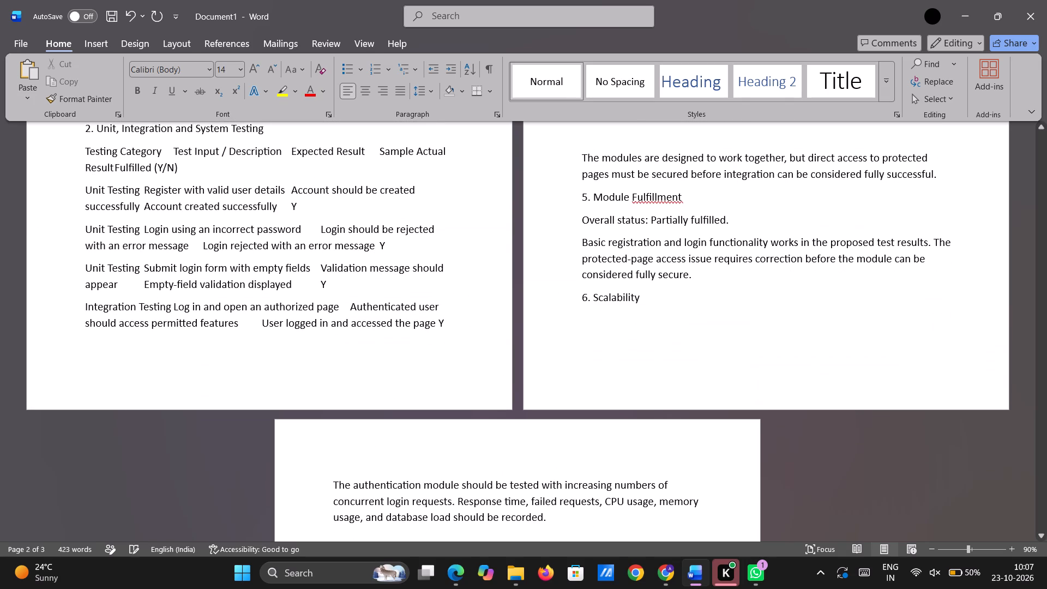
Insert three line breaks before the "6. Scalability" heading to push it onto the next page with its text.
left_click(581, 298)
key("shift+Return")
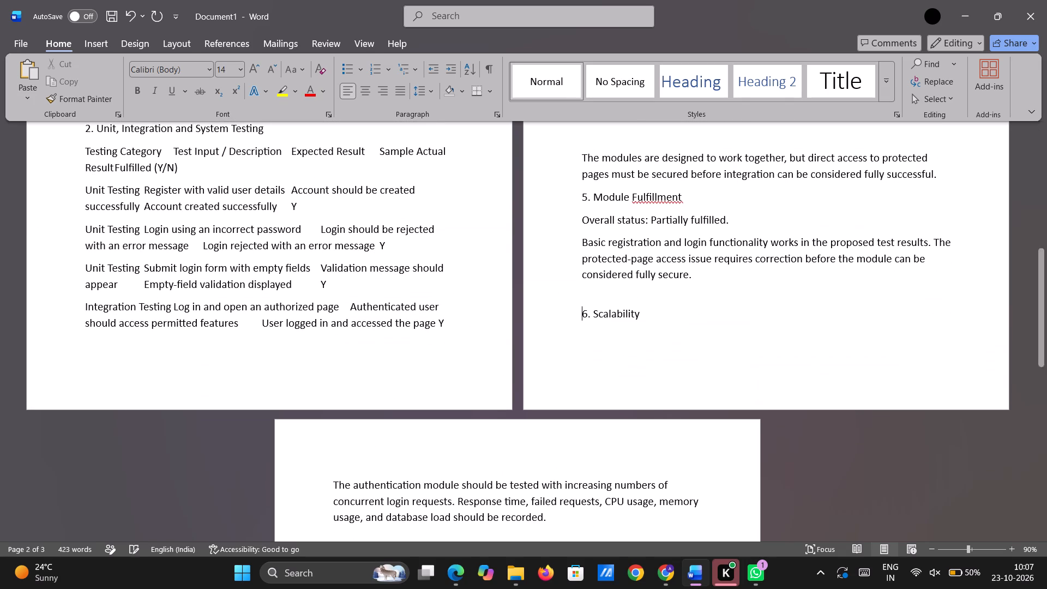
key("shift+Return")
key("shift+Return")
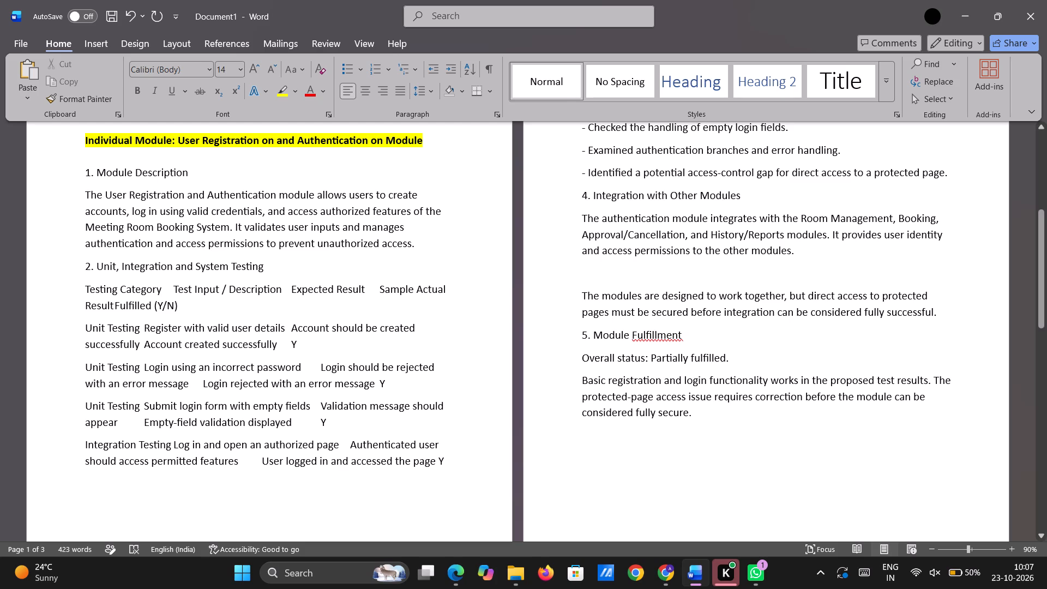
Make the test table's header line, from "Testing Category" to "Fulfilled (Y/N)", bold.
left_click_drag(190, 304, 98, 289)
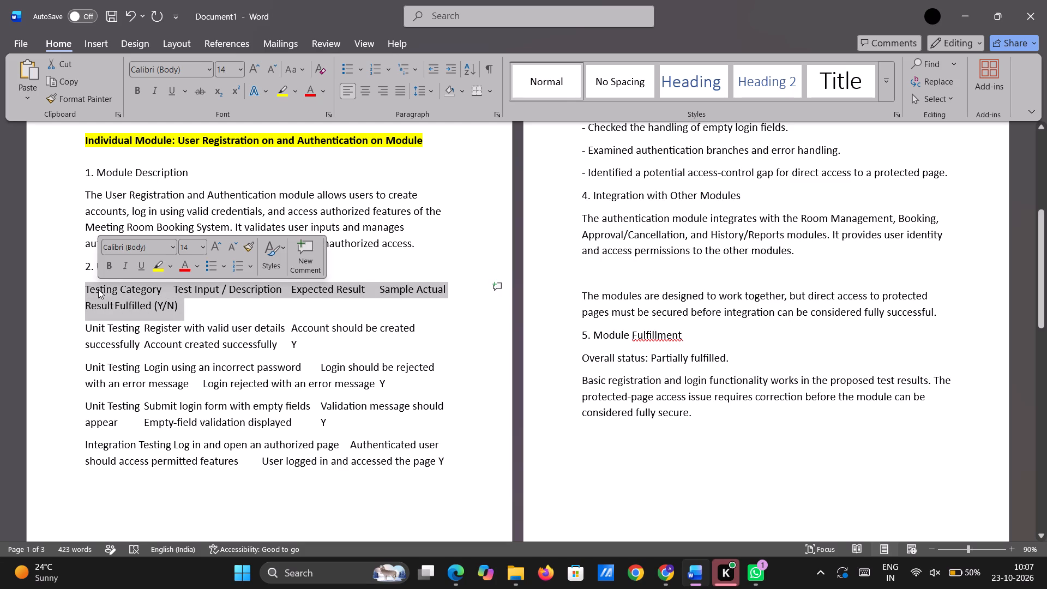
left_click(109, 267)
left_click(200, 337)
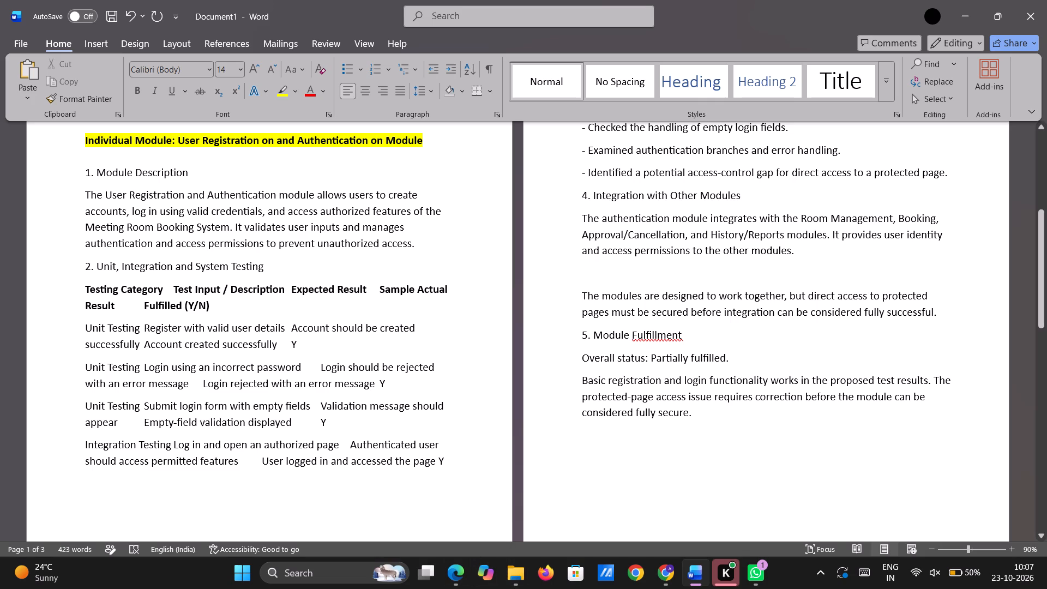
left_click(324, 352)
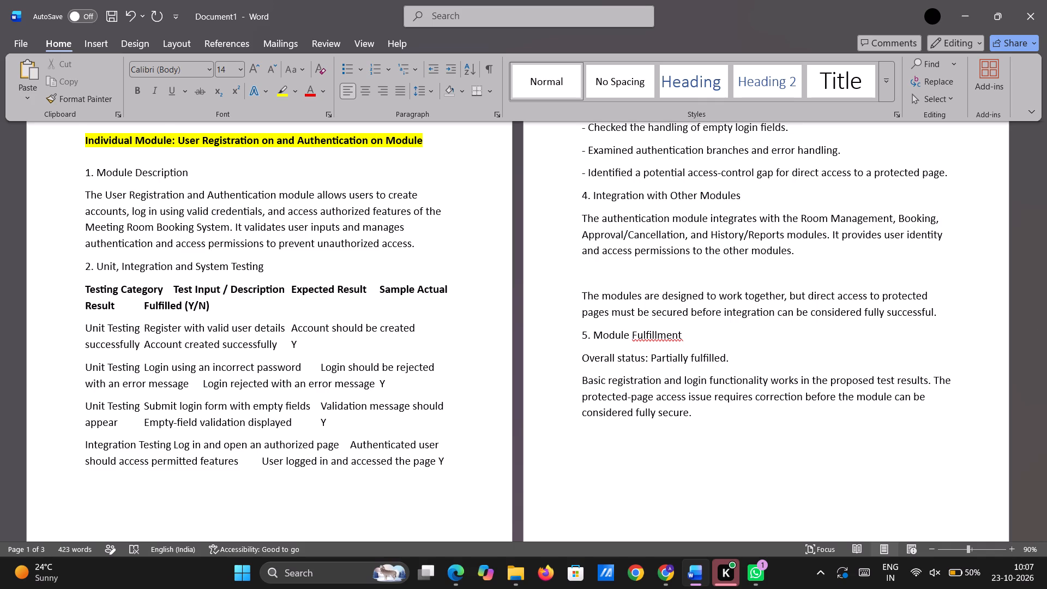
Ignore all spelling flags for the word "Fulfillment" in the section 5 heading.
left_click(642, 347)
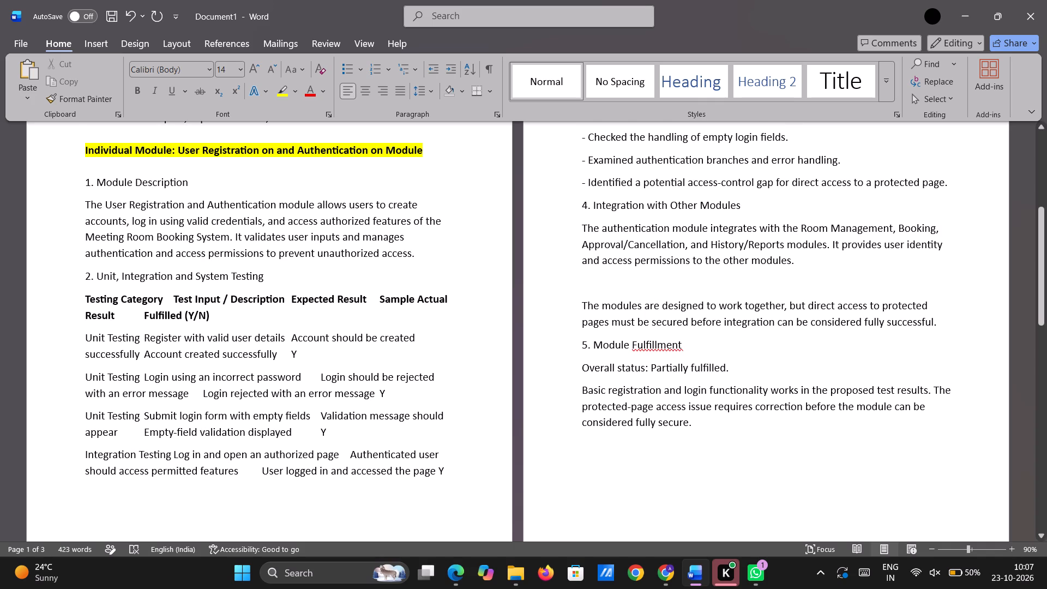
right_click(642, 347)
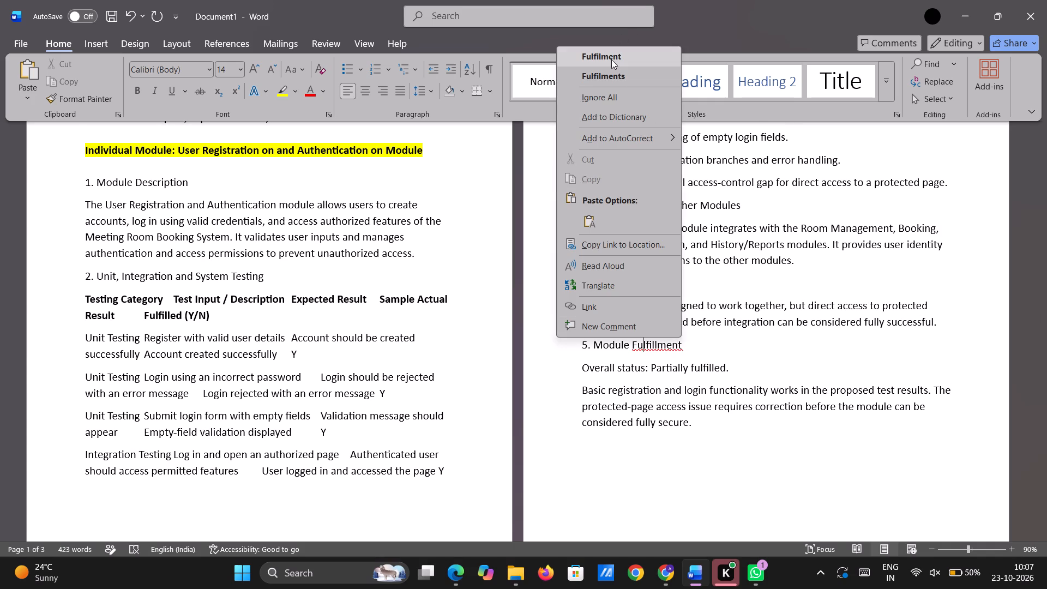
left_click(619, 101)
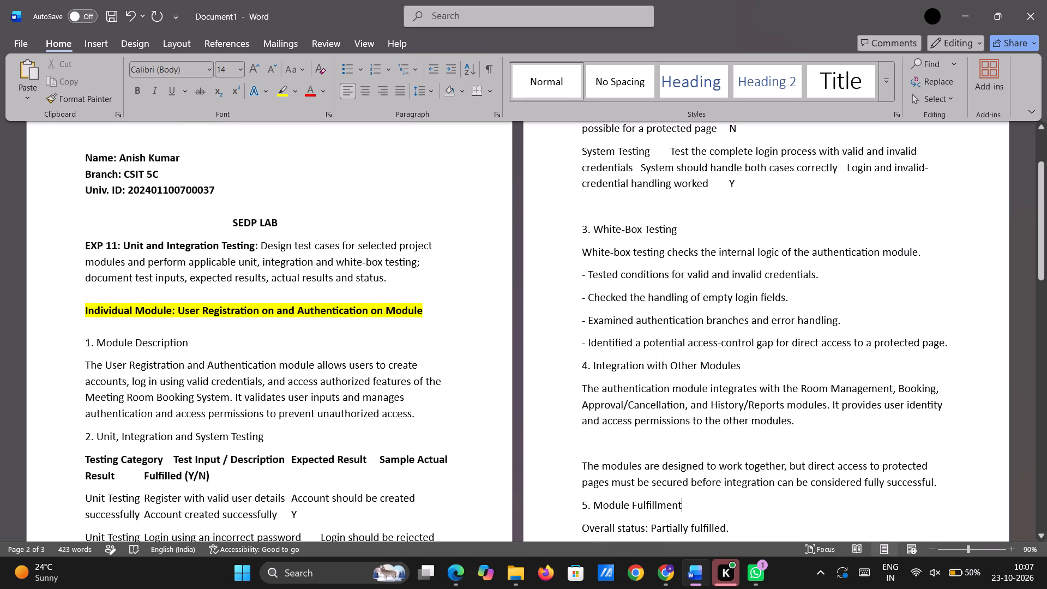
Make the section headings "1. Module Description" and "2. Unit, Integration and System Testing" bold.
scroll(369, 526, "down", 1)
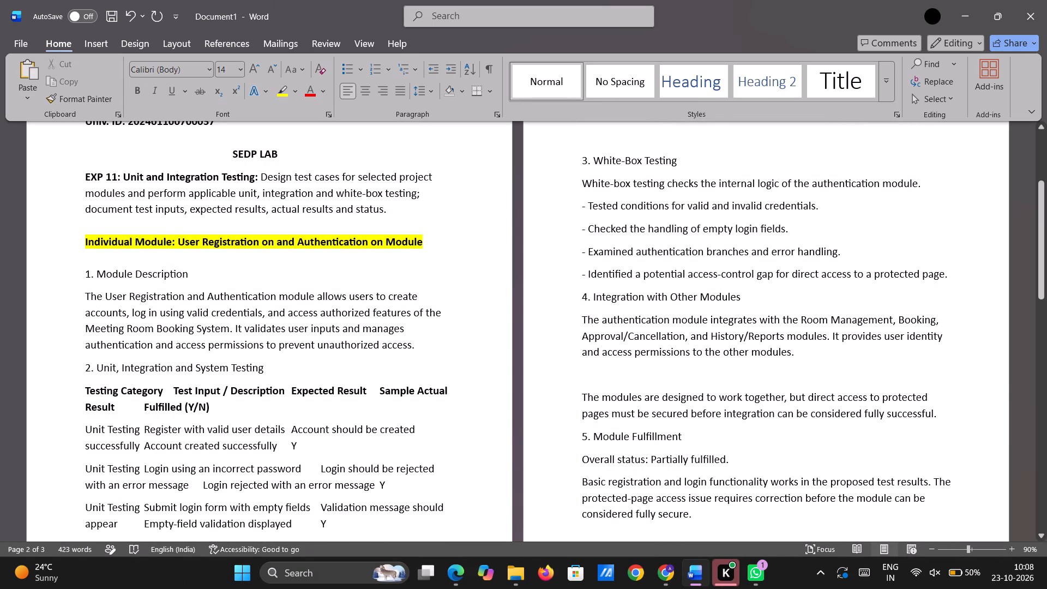
left_click_drag(193, 273, 86, 268)
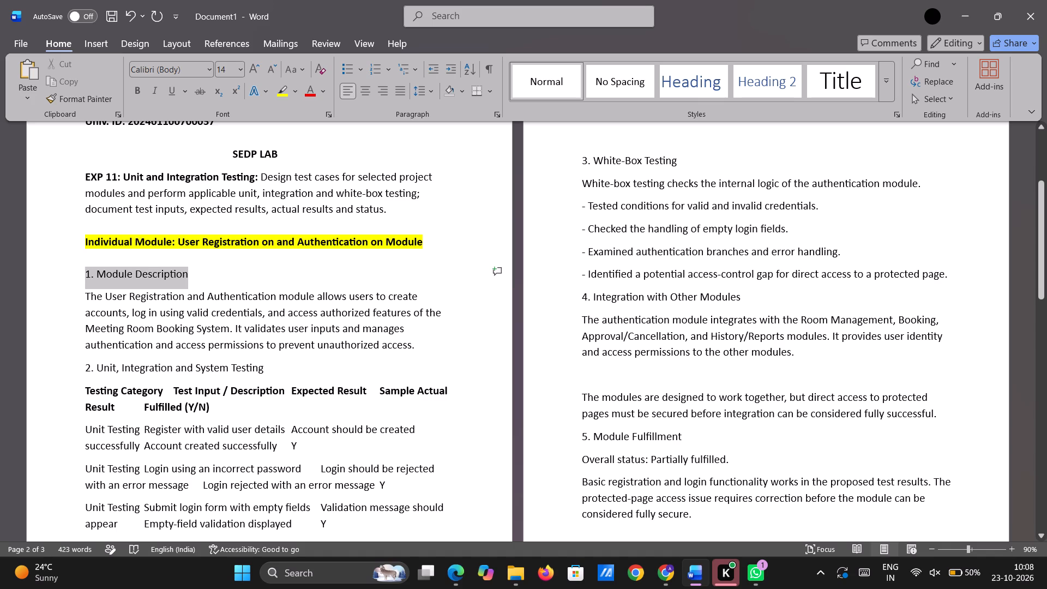
left_click_drag(86, 268, 86, 268)
left_click(95, 244)
left_click(140, 313)
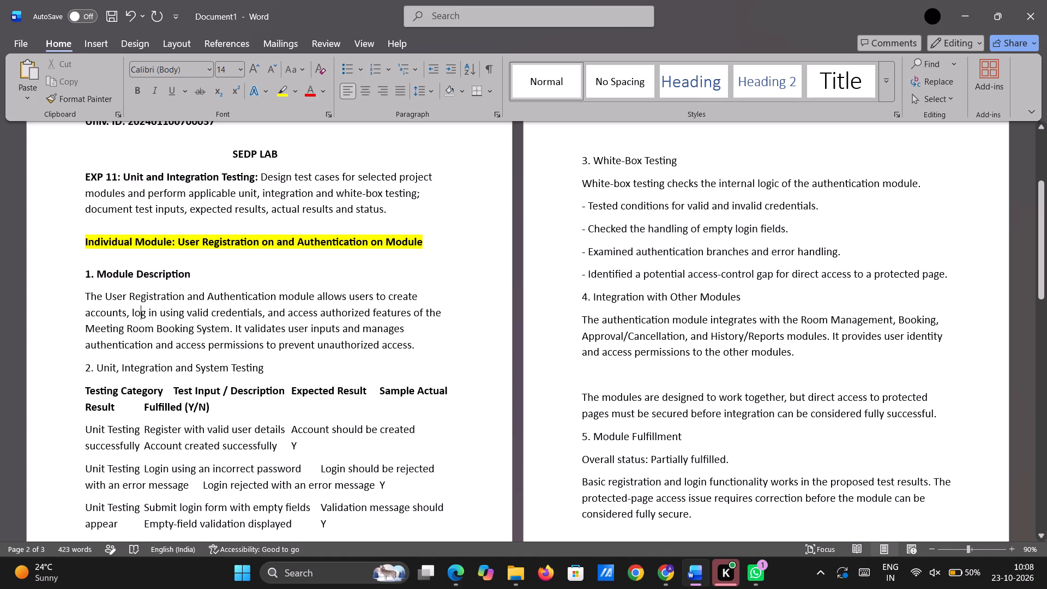
left_click_drag(269, 370, 76, 365)
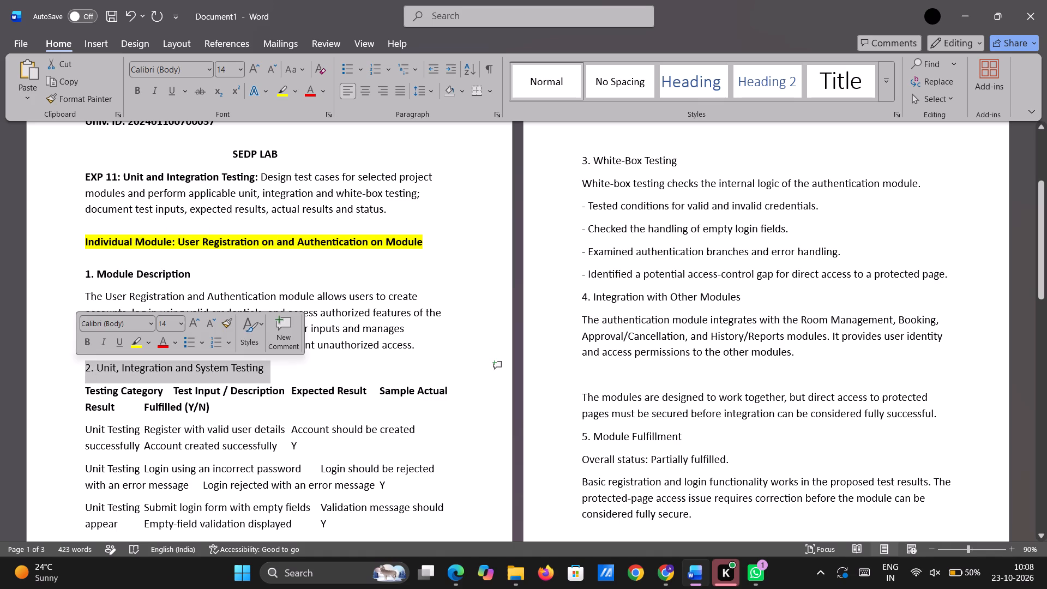
left_click(82, 335)
left_click(171, 430)
scroll(171, 430, "down", 1)
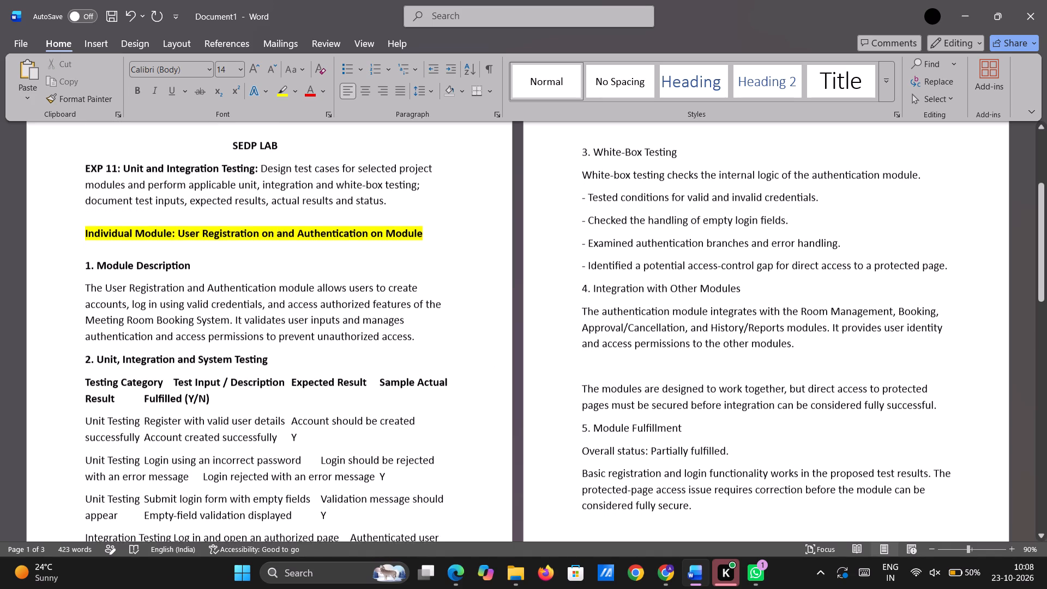
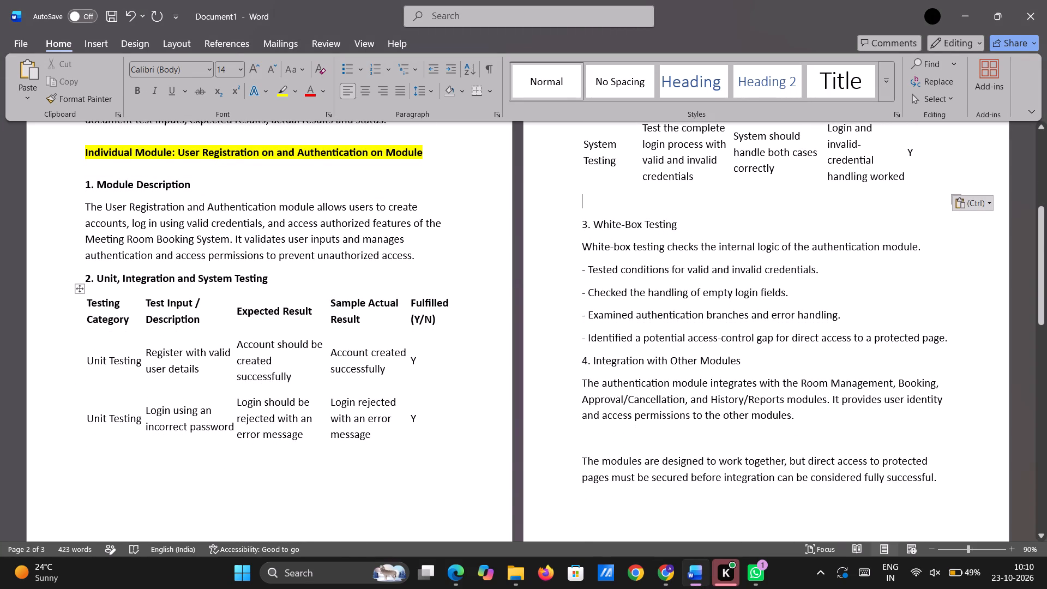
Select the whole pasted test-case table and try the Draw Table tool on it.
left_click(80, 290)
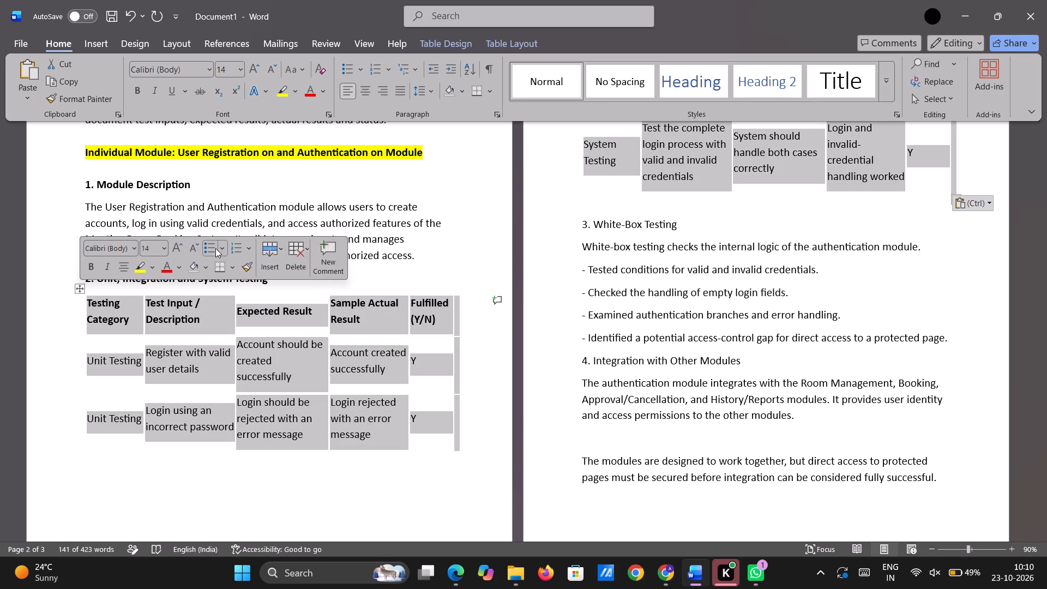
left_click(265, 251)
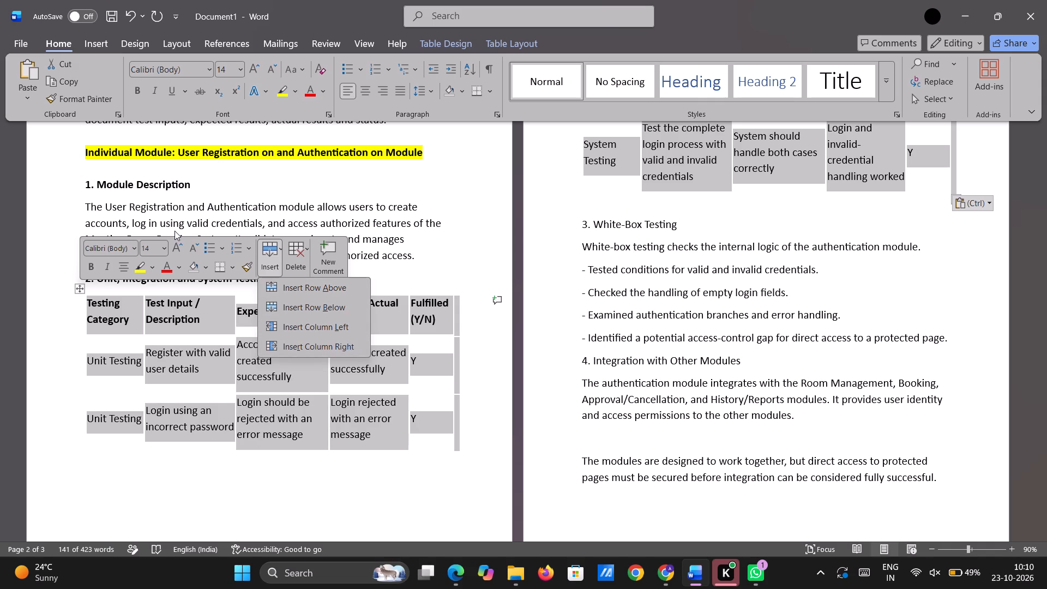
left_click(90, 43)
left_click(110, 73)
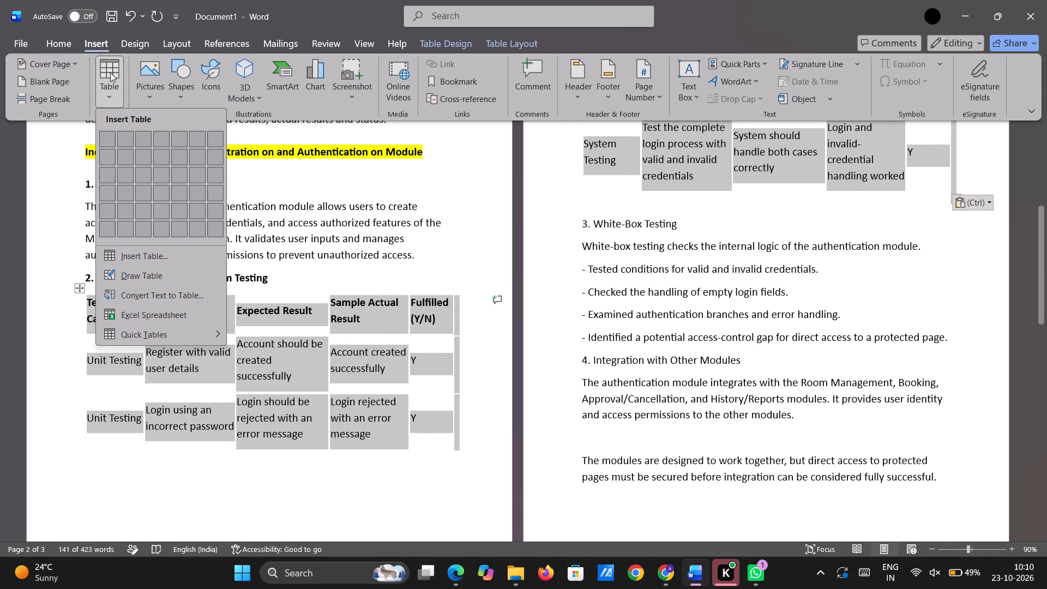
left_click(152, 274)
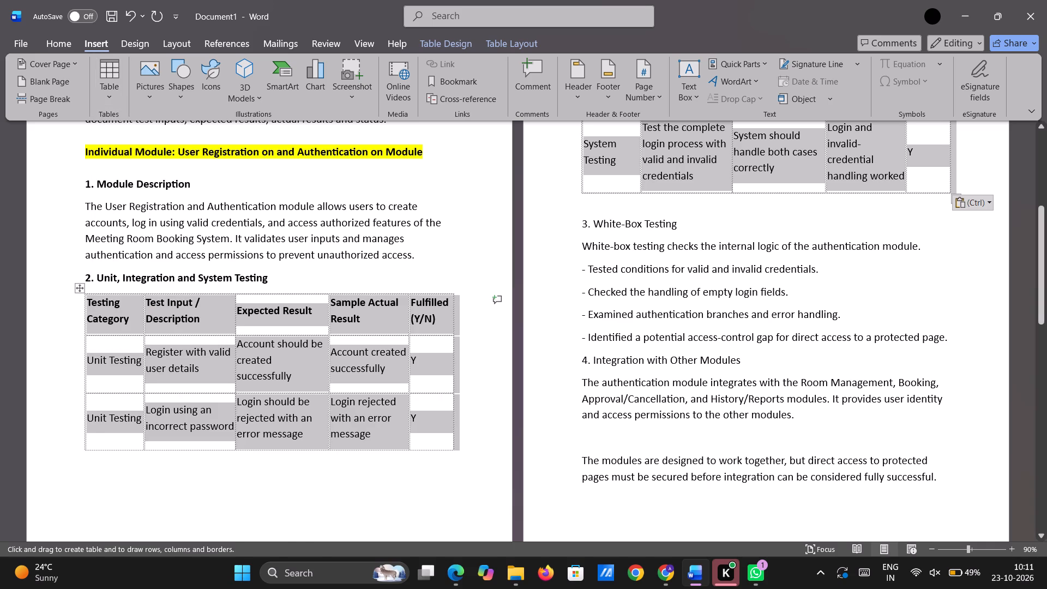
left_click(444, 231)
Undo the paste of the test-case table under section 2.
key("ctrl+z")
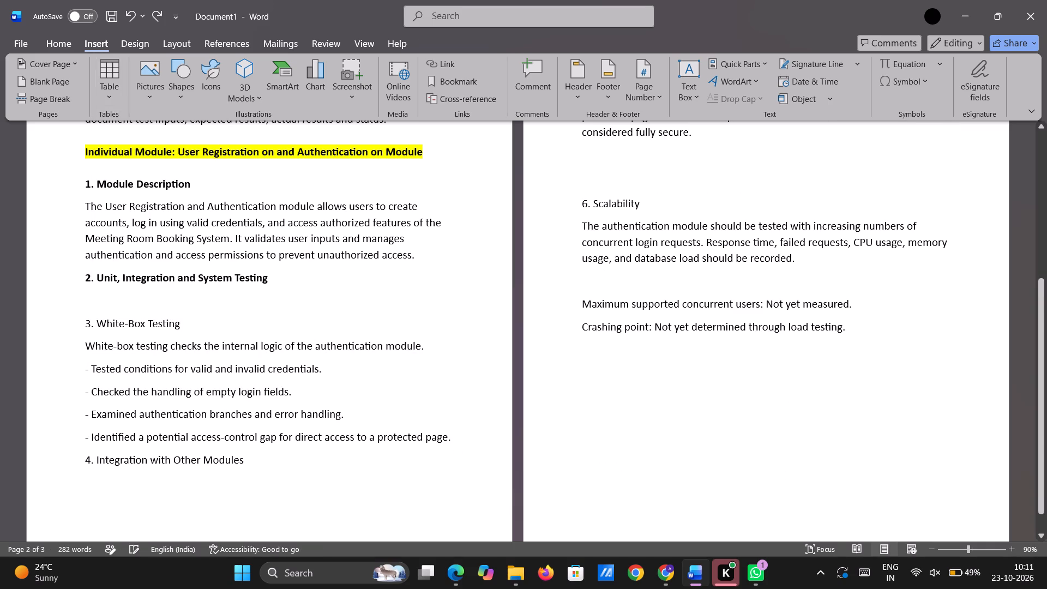
Paste the copied test-case table under the "2. Unit, Integration and System Testing" heading.
key("ctrl+v")
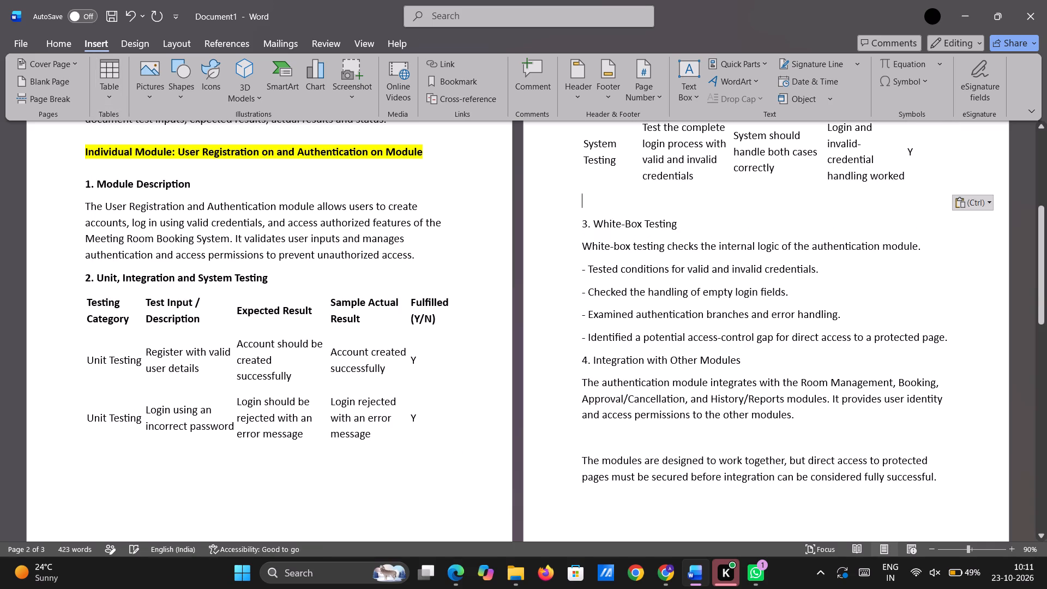
left_click(143, 286)
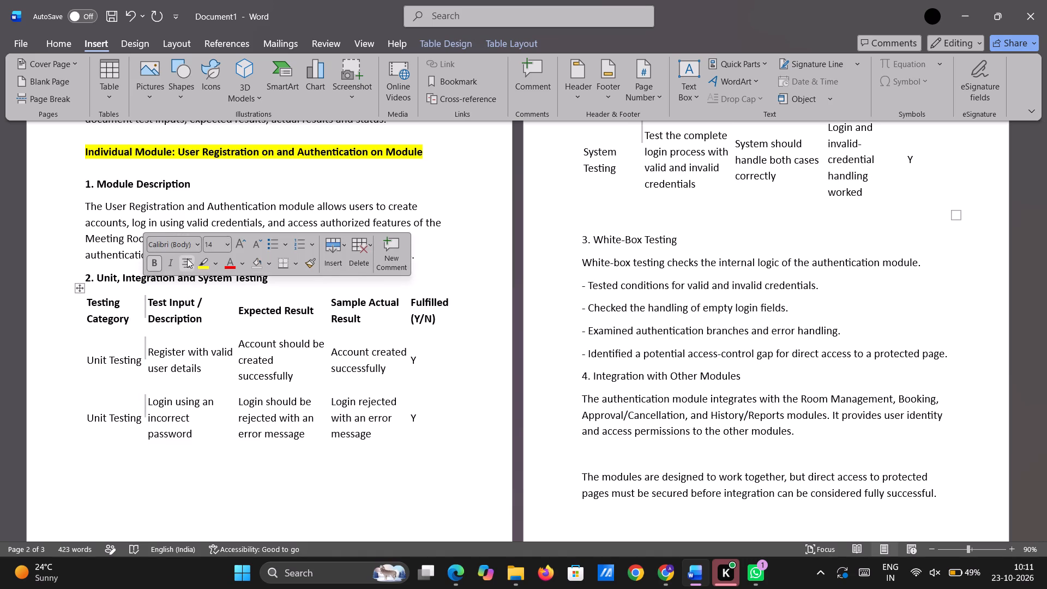
key("ctrl+z")
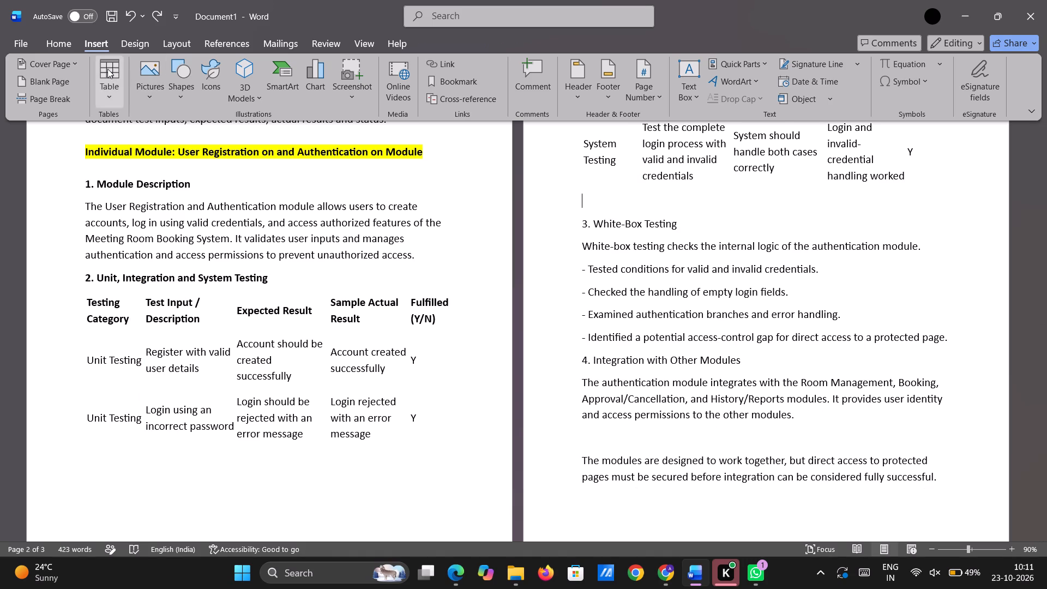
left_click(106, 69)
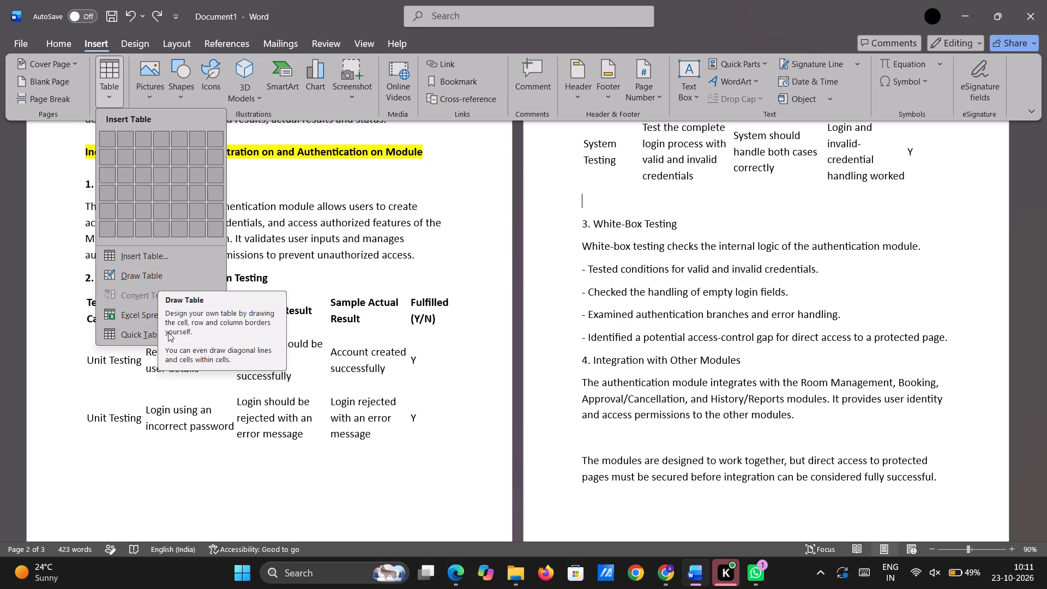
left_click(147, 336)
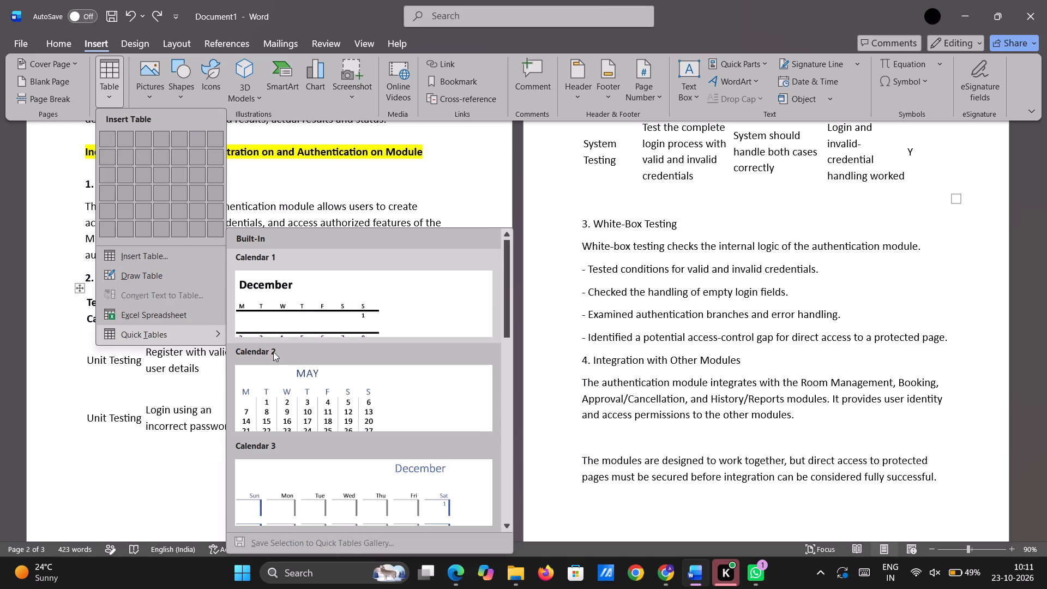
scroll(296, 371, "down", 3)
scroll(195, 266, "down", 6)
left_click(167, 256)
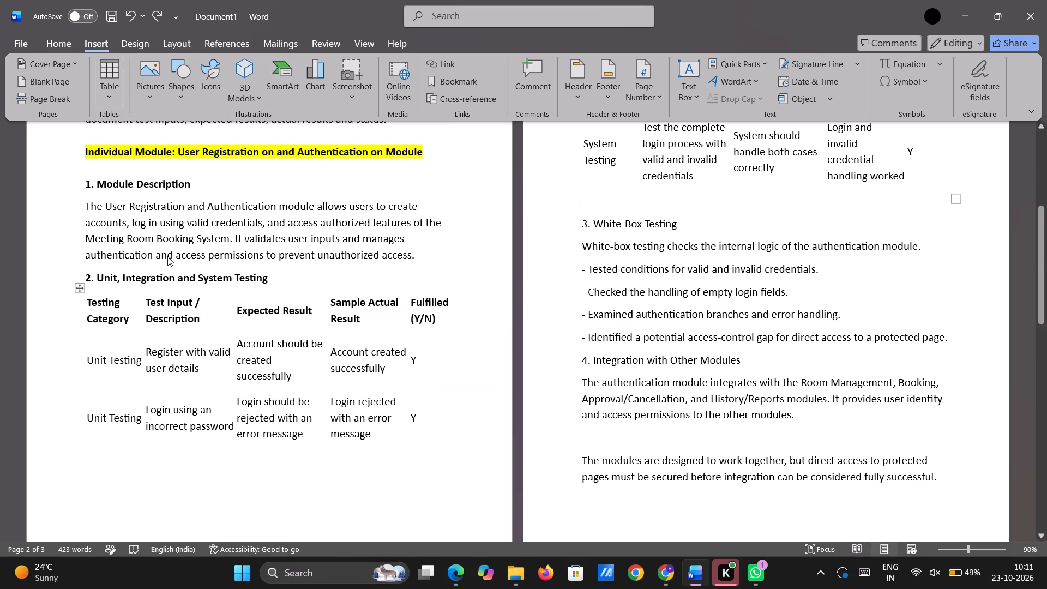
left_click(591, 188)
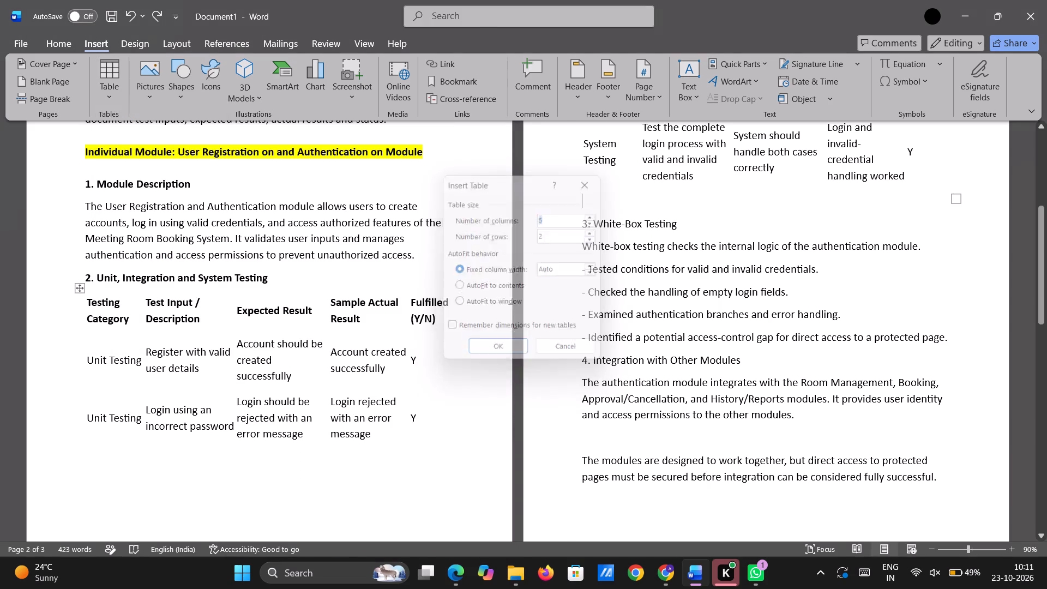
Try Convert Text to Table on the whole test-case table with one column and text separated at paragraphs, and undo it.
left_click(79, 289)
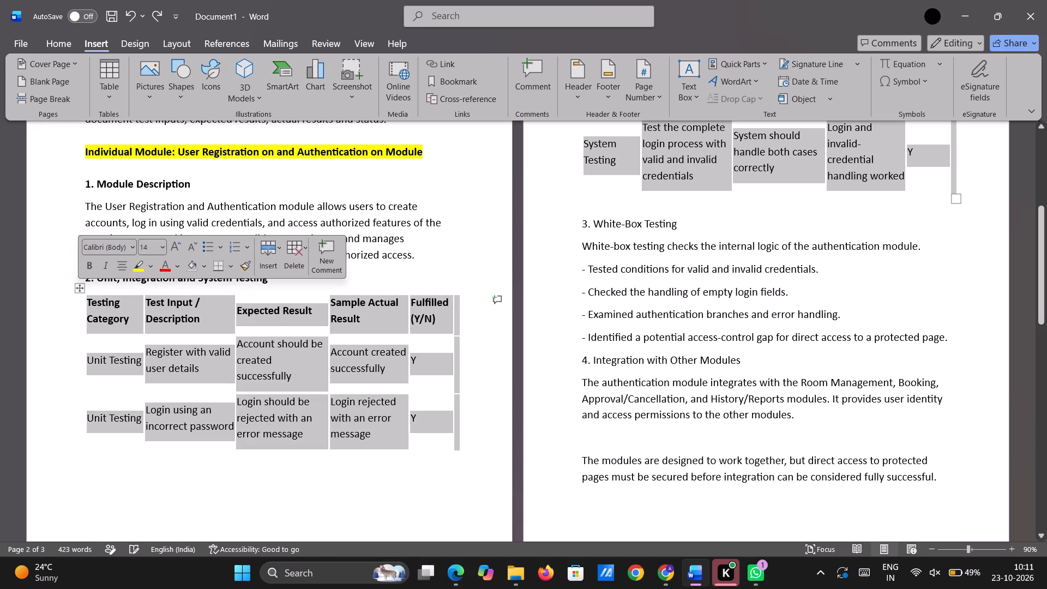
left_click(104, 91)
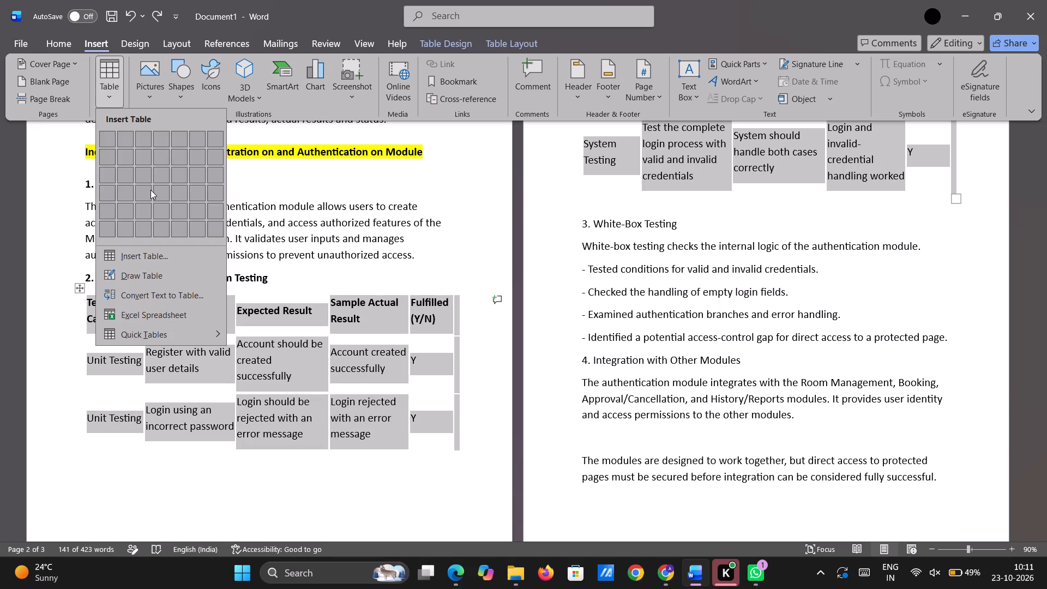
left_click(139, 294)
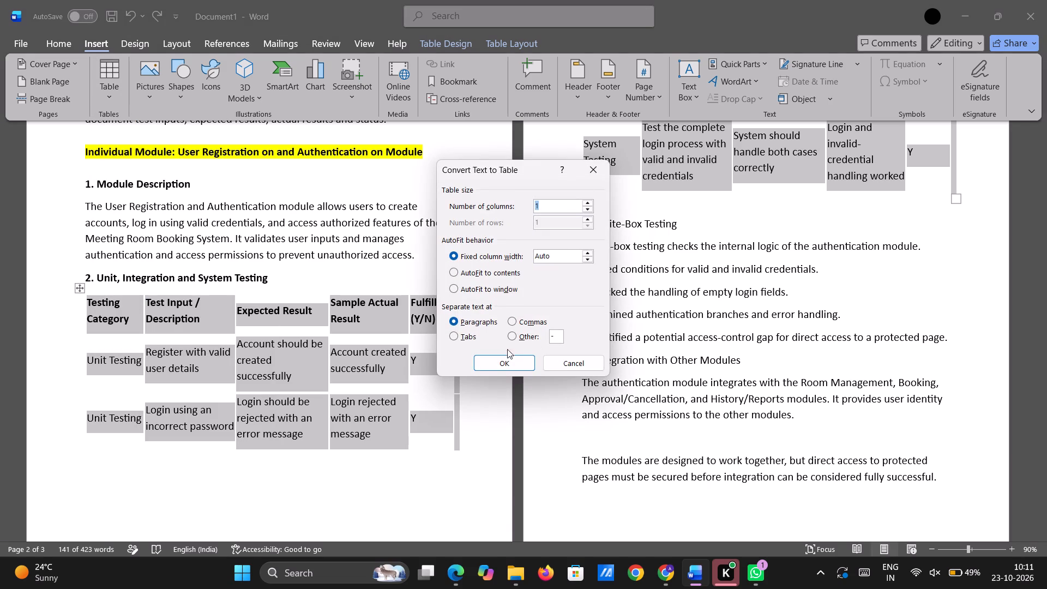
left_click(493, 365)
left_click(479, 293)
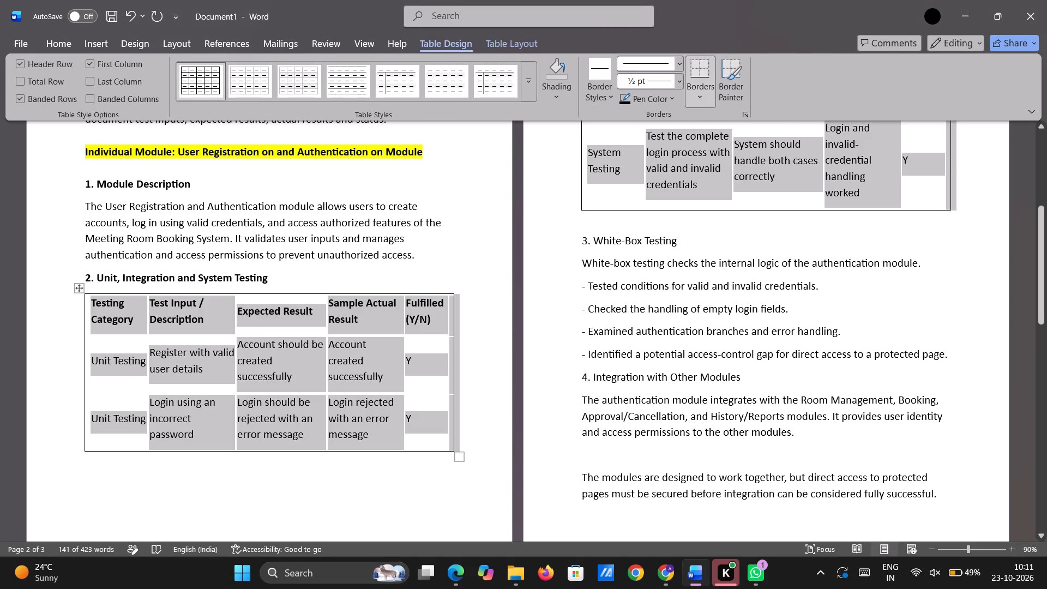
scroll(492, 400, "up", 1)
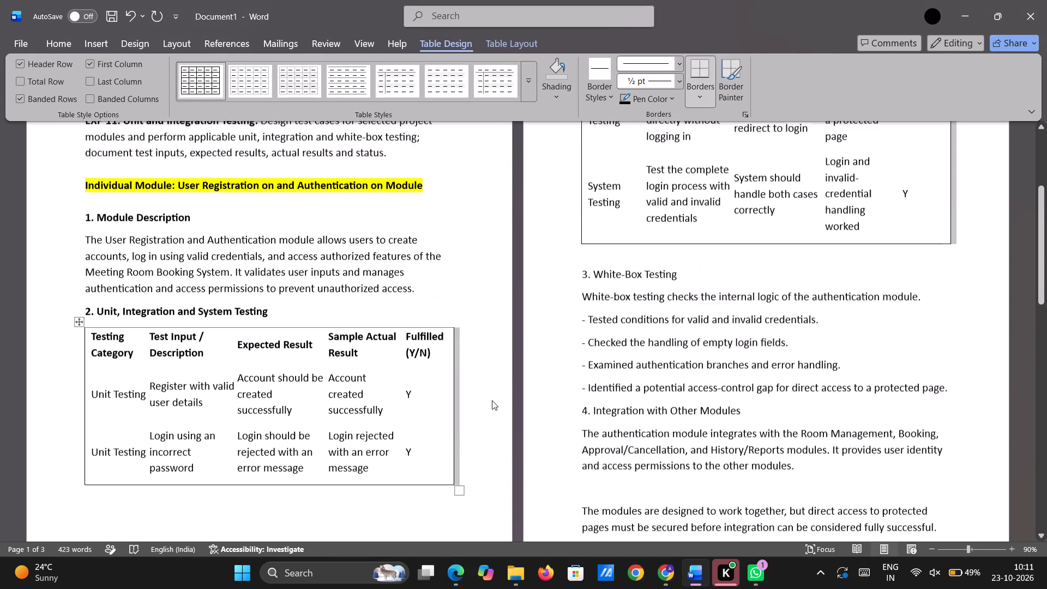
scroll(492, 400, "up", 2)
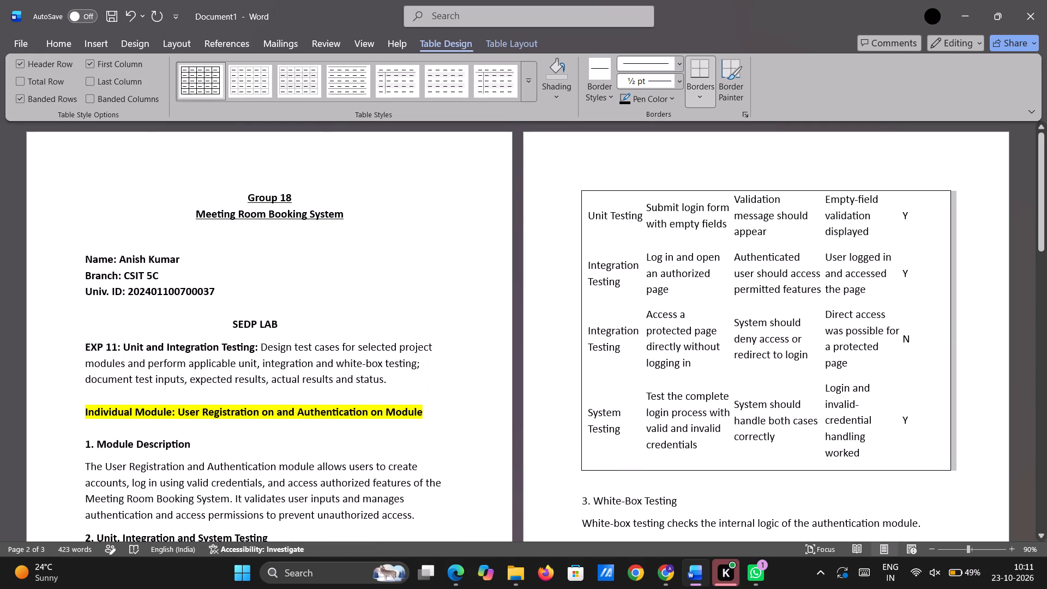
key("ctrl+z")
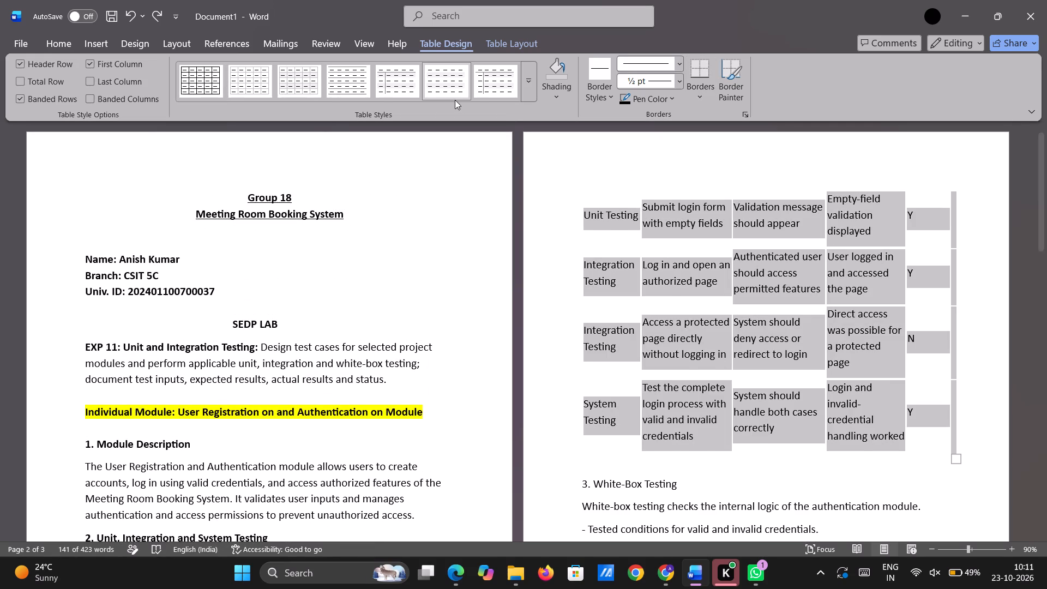
Apply the plain full-grid table style to the selected test-case table so every cell has borders.
left_click(195, 81)
left_click(362, 342)
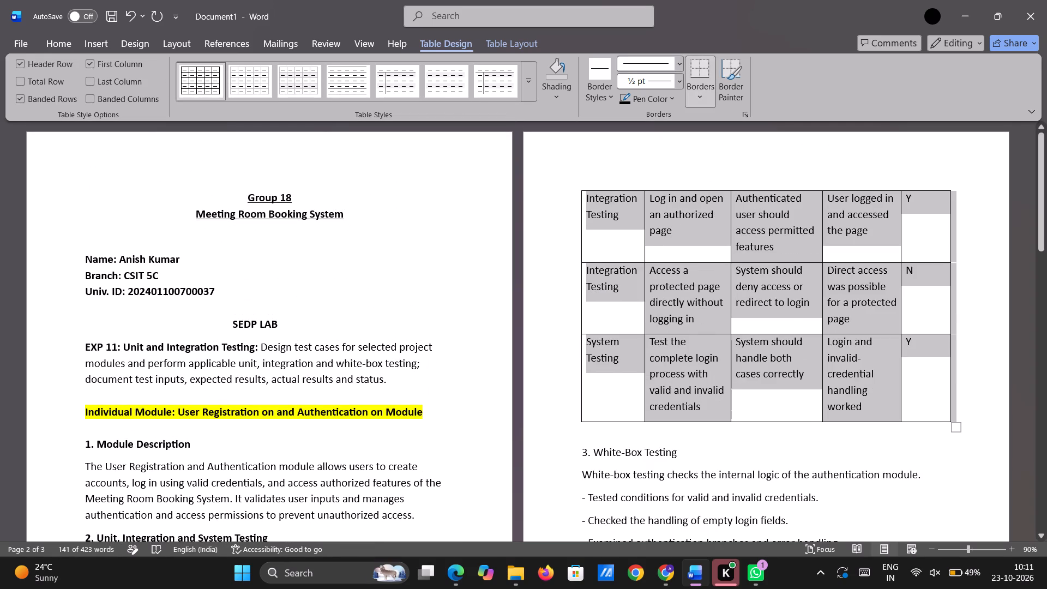
Remove the extra blank lines above "6. Scalability" and above the "Maximum supported concurrent users" line.
scroll(362, 342, "down", 1)
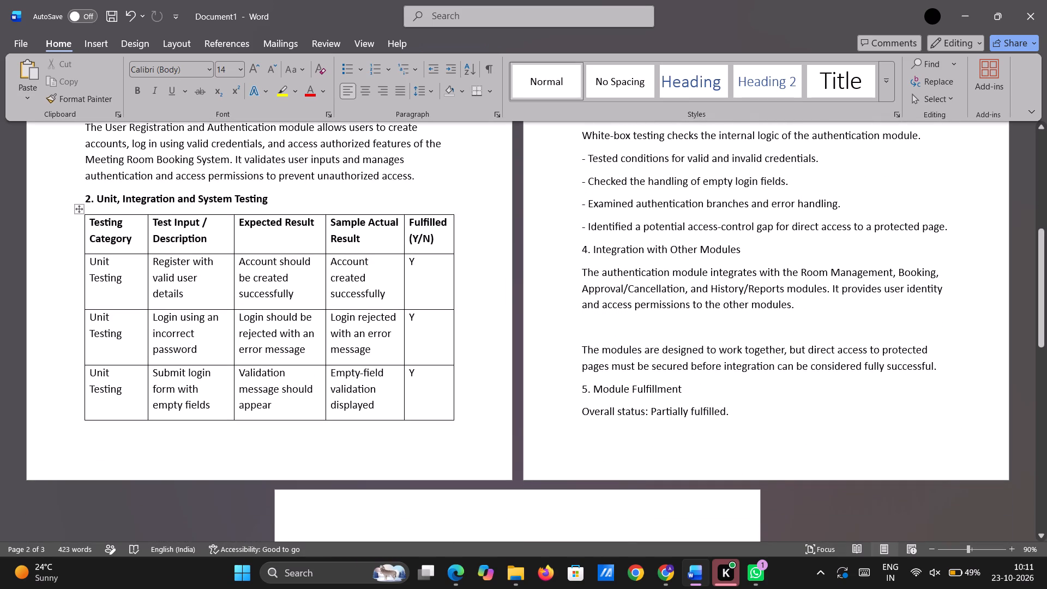
scroll(362, 342, "down", 4)
left_click(369, 294)
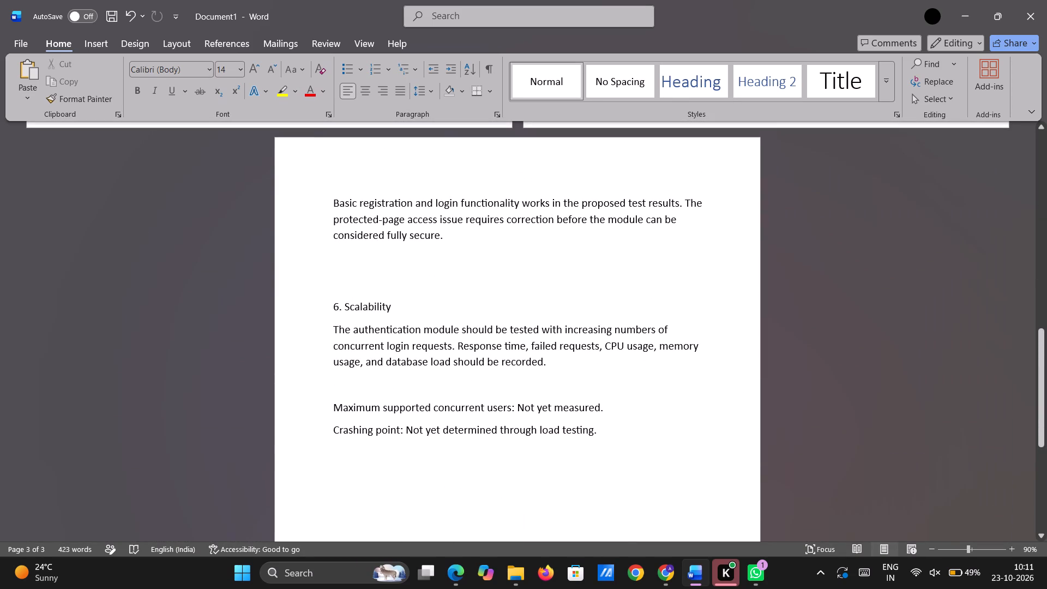
key("BackSpace")
key("BackSpace")
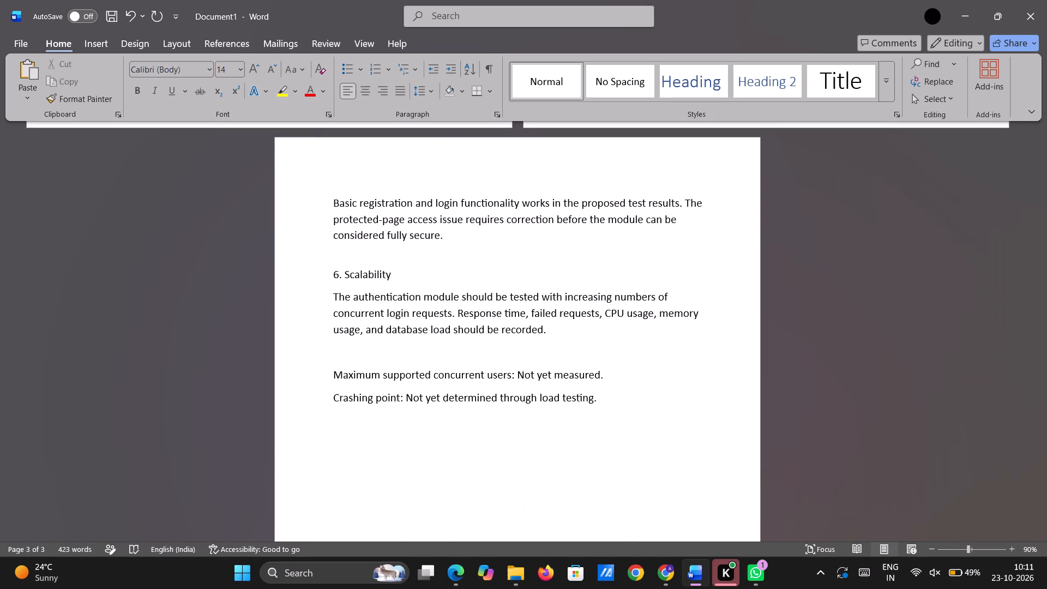
left_click(364, 360)
key("BackSpace")
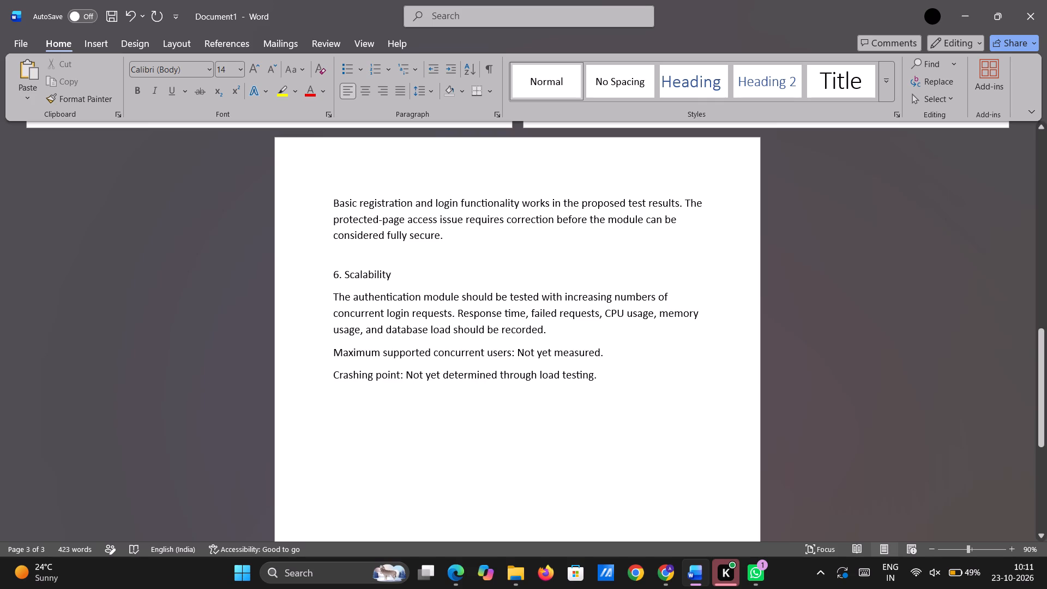
Bold the section headings "6. Scalability", "3. White-Box Testing" and "4. Integration with Other Modules".
left_click_drag(391, 274, 323, 268)
left_click(330, 246)
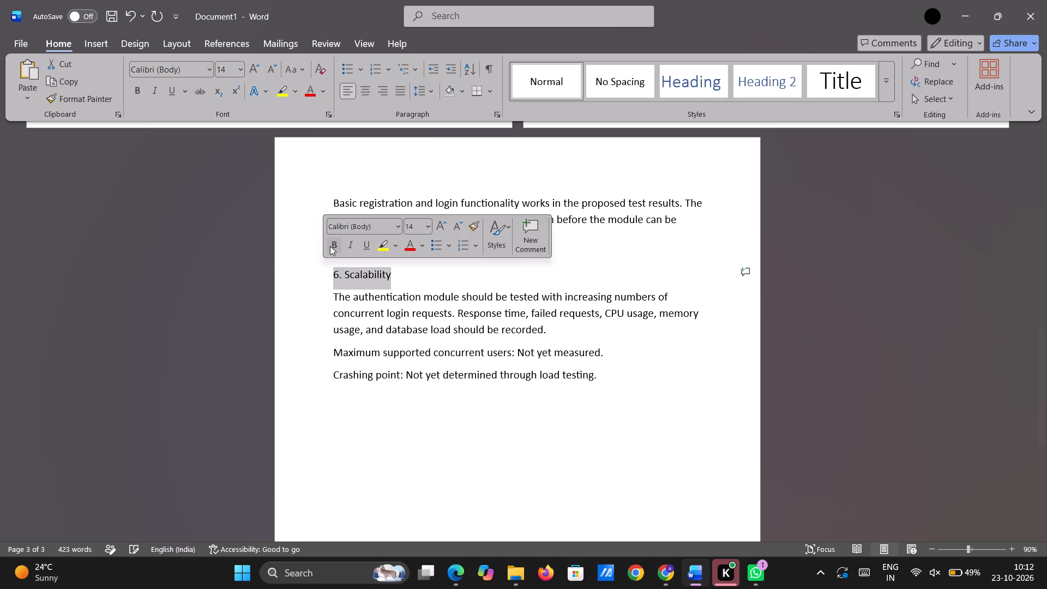
scroll(471, 326, "up", 1)
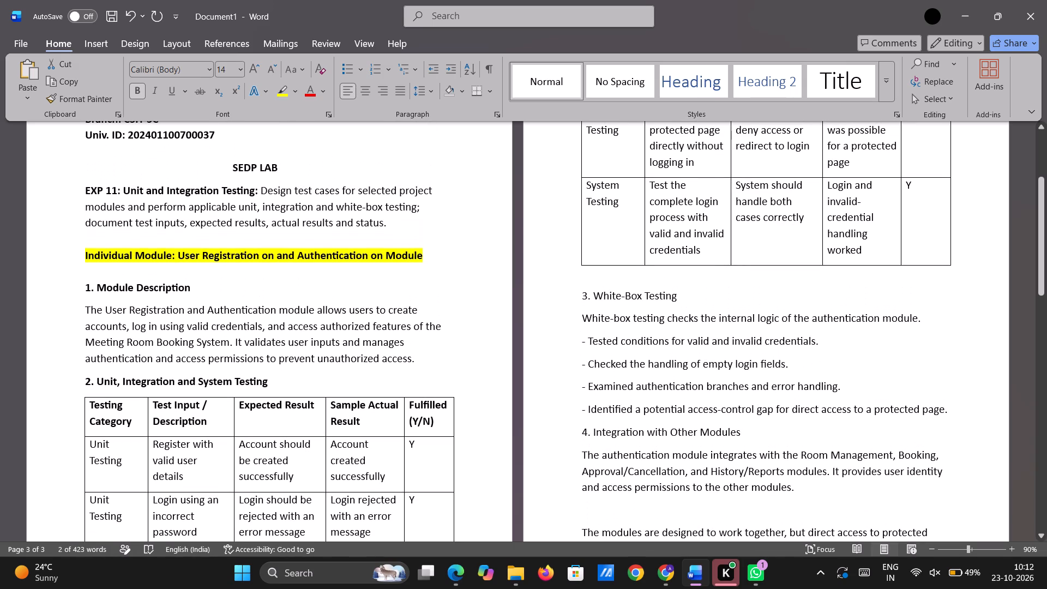
left_click_drag(689, 297, 581, 296)
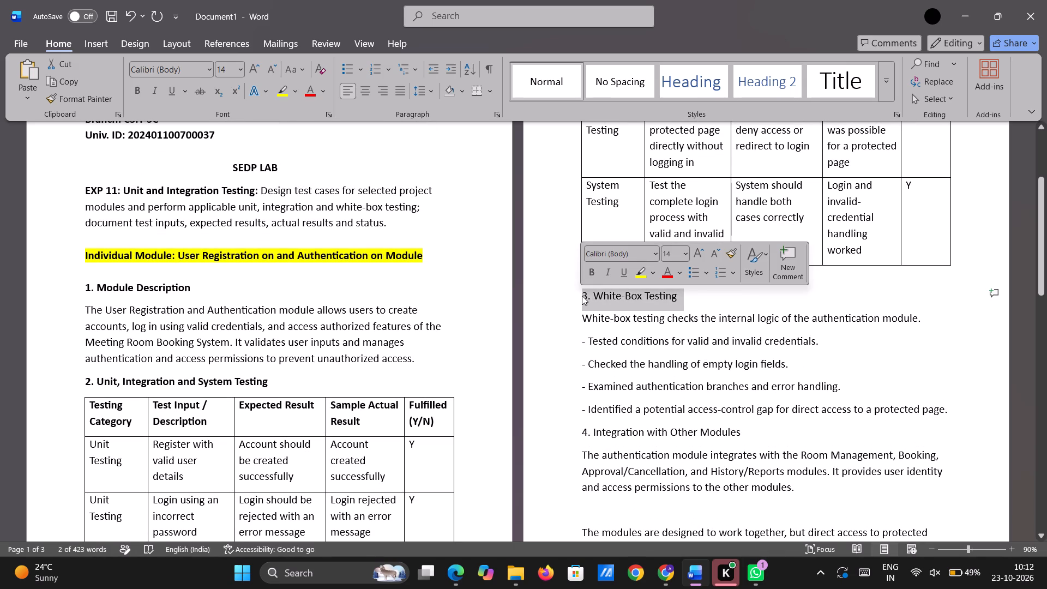
left_click(593, 272)
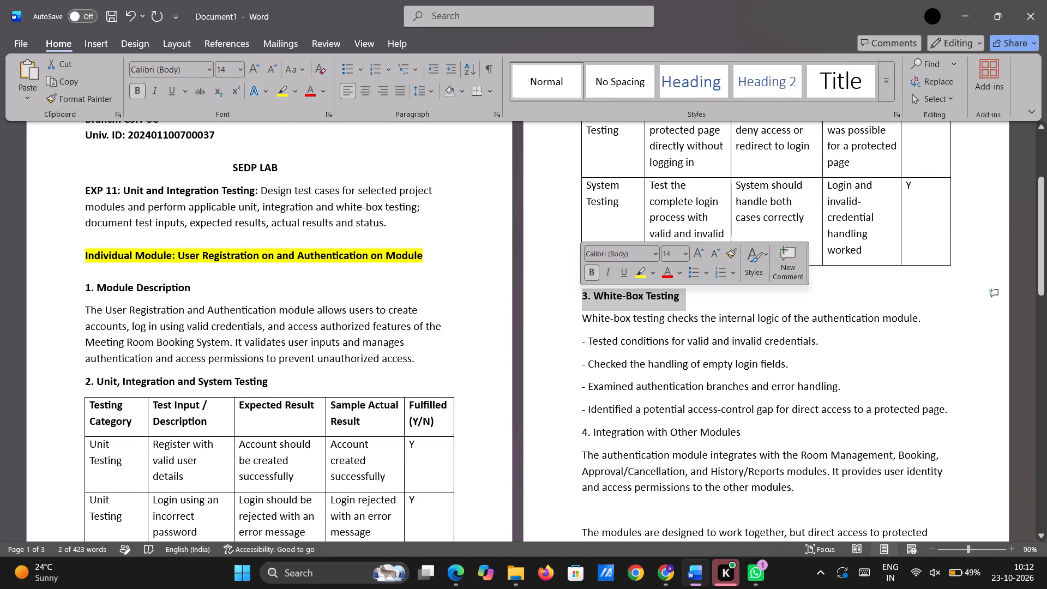
left_click_drag(743, 434, 580, 436)
left_click(589, 412)
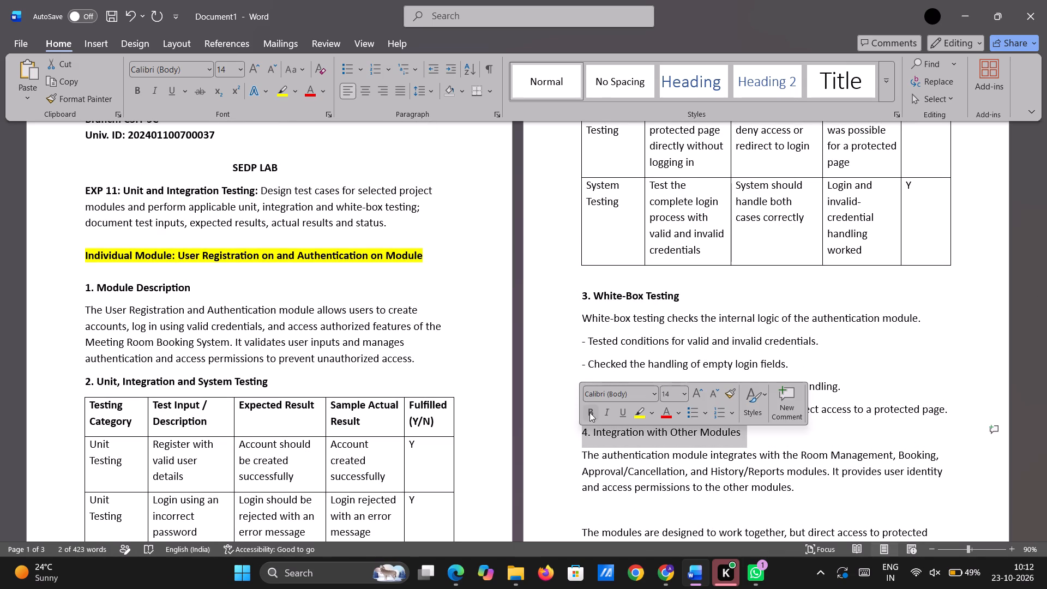
Delete the blank line between the two paragraphs under "4. Integration with Other Modules".
scroll(635, 501, "right", 1)
left_click(604, 521)
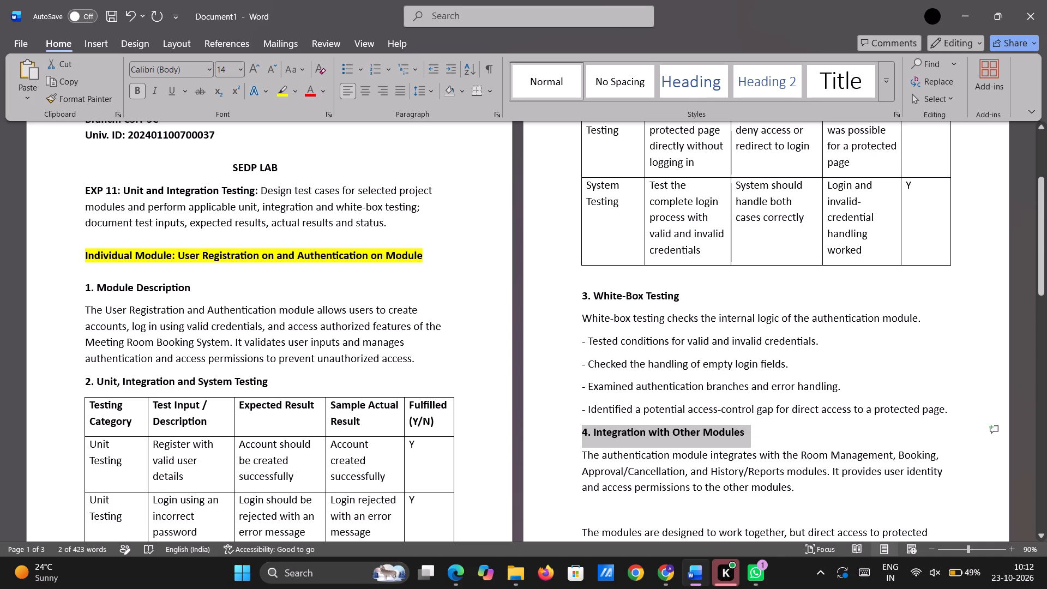
key("BackSpace")
Bold the section heading "5. Module Fulfillment".
scroll(604, 521, "down", 1)
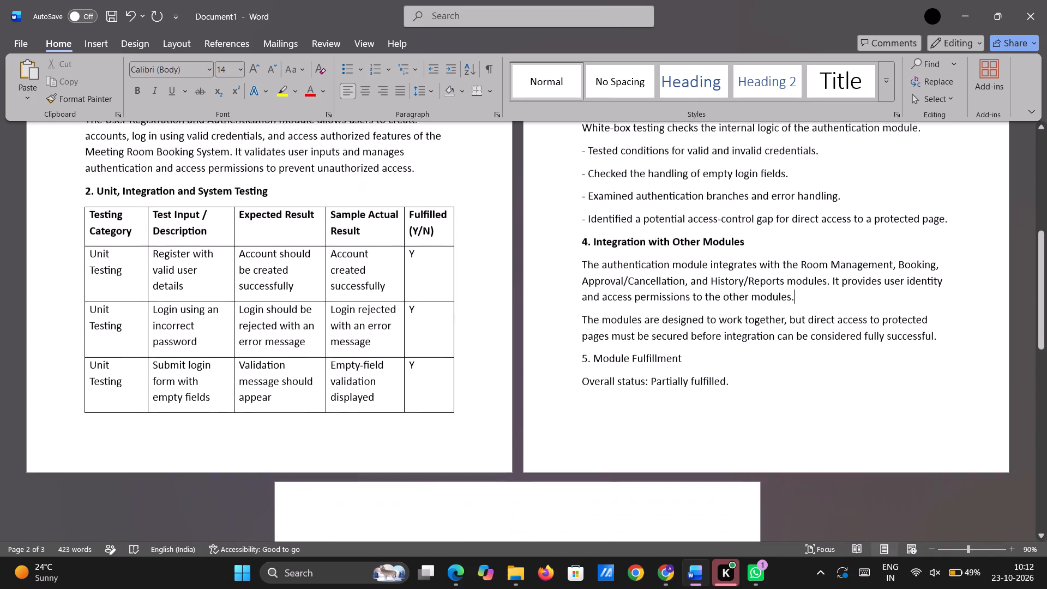
left_click_drag(688, 355, 585, 360)
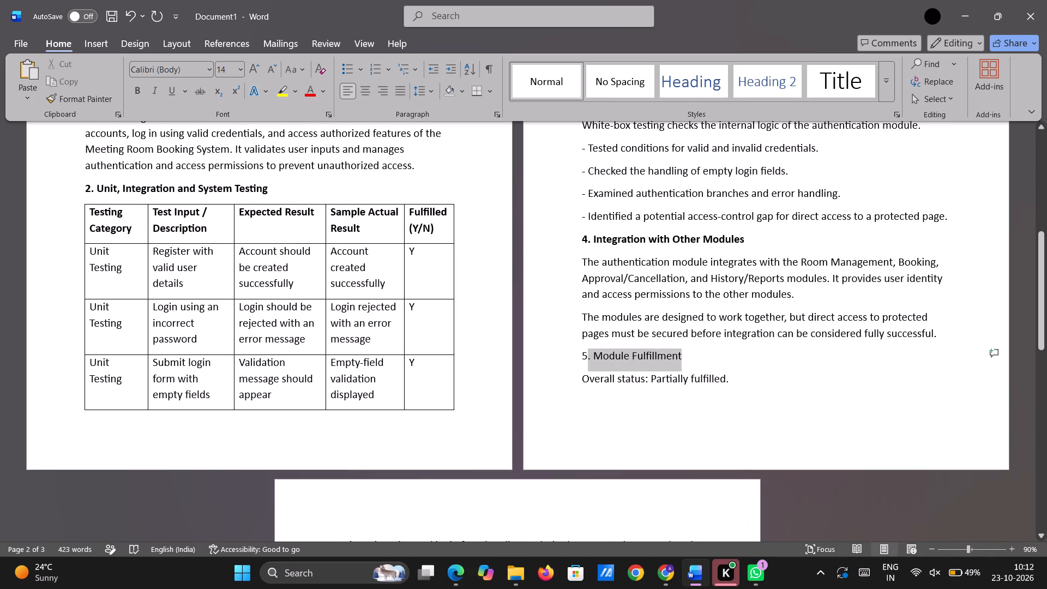
left_click_drag(585, 360, 581, 360)
left_click(588, 335)
left_click(642, 386)
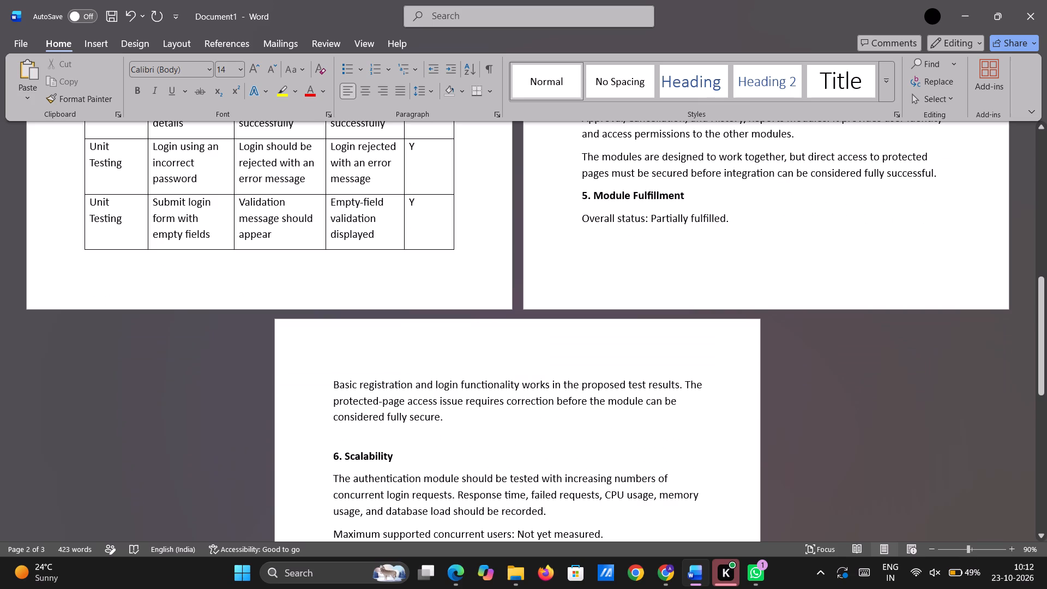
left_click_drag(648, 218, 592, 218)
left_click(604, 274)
Review the formatted report from its last page back up to the title.
scroll(604, 274, "down", 1)
scroll(533, 287, "up", 1)
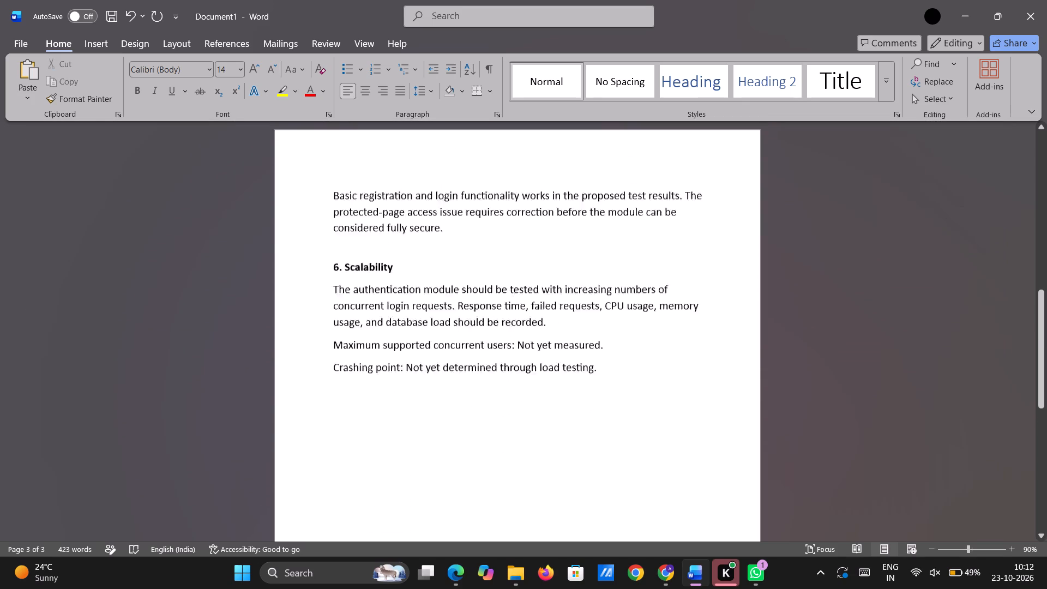
scroll(533, 287, "up", 2)
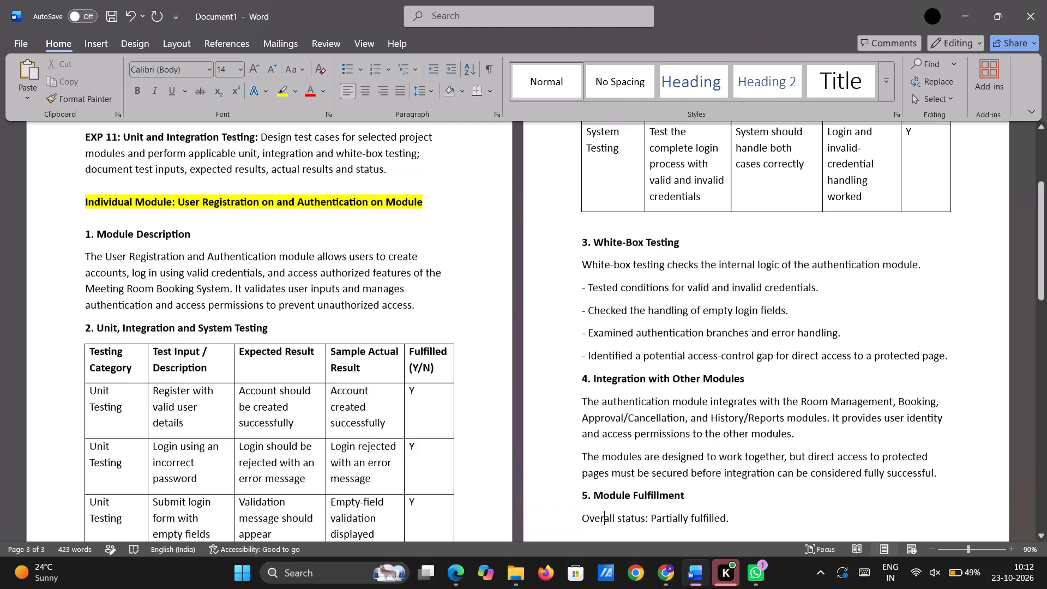
scroll(533, 287, "up", 2)
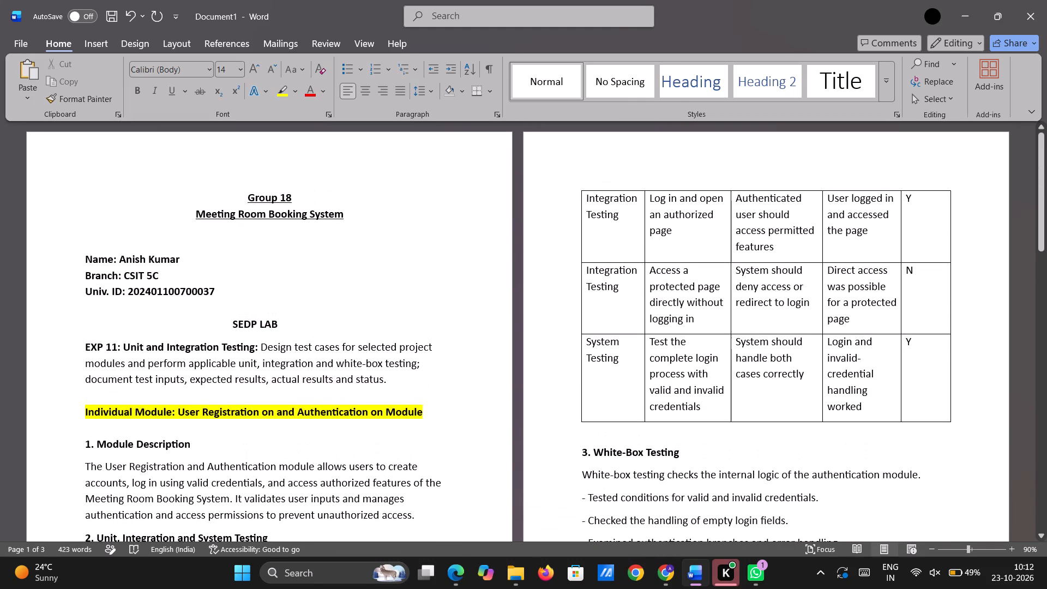
scroll(533, 287, "up", 1)
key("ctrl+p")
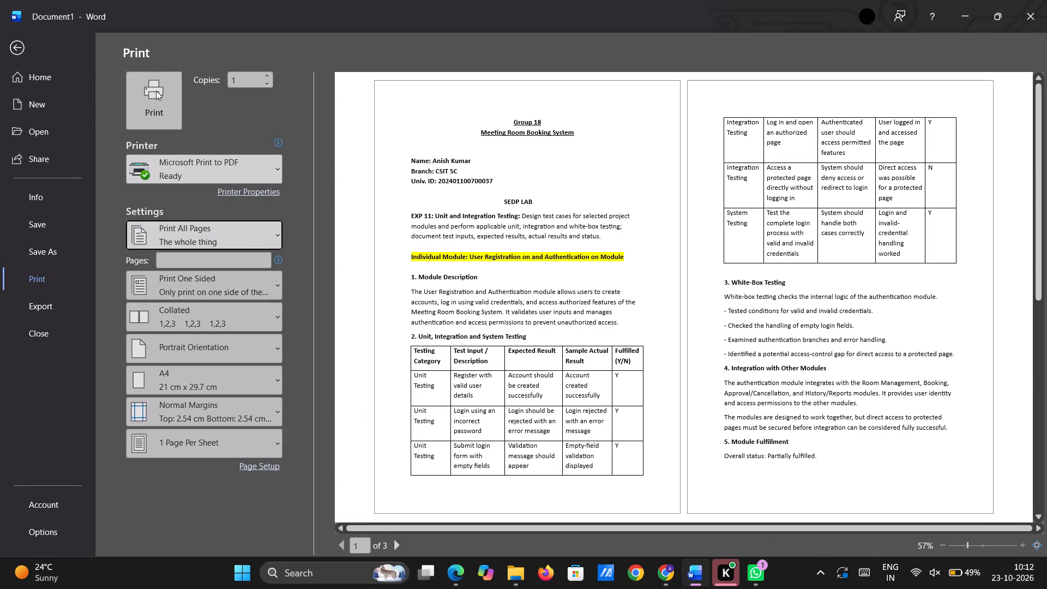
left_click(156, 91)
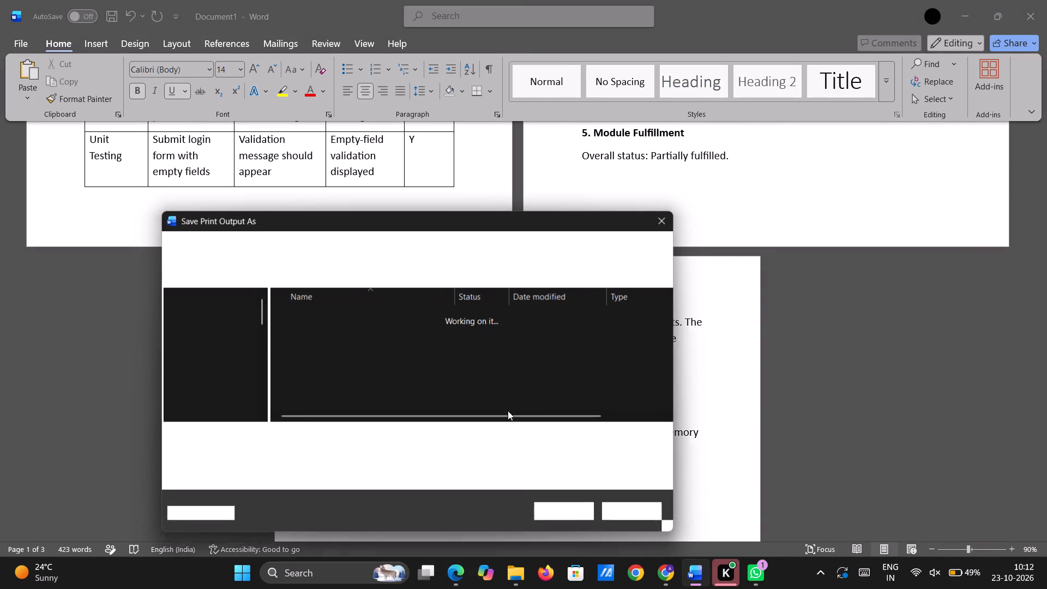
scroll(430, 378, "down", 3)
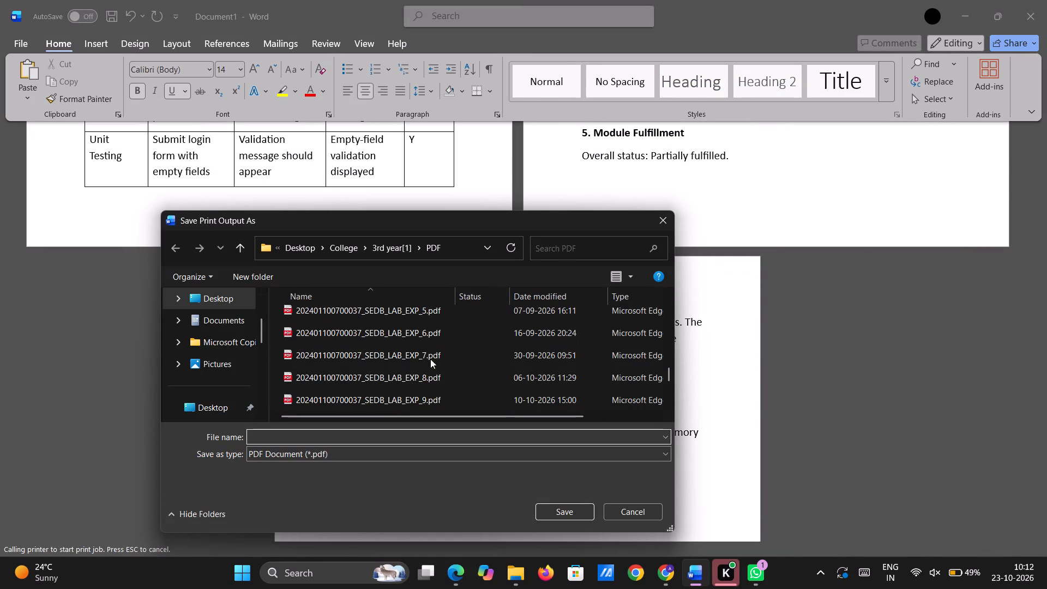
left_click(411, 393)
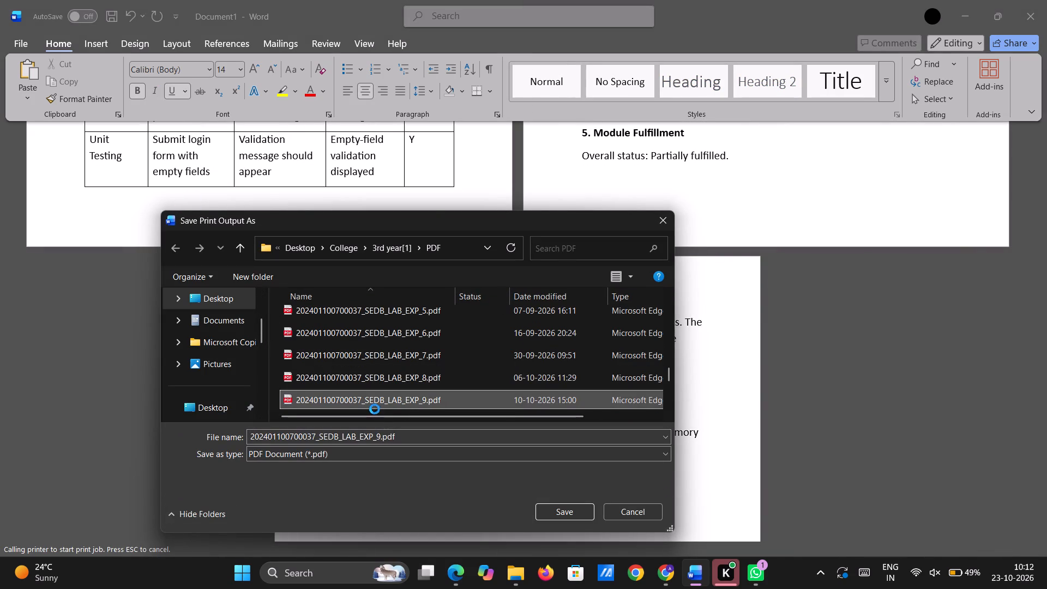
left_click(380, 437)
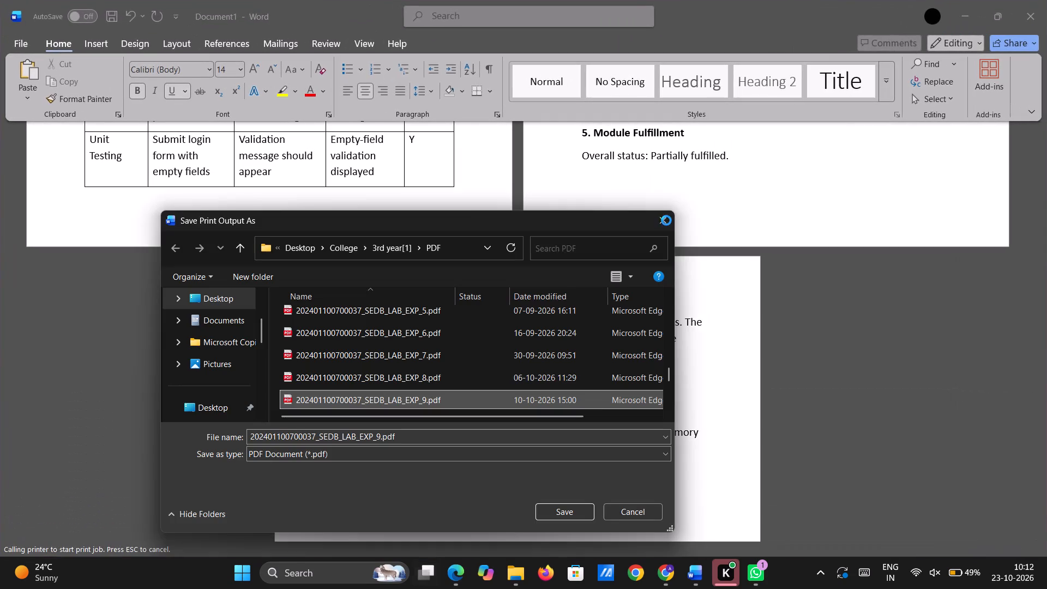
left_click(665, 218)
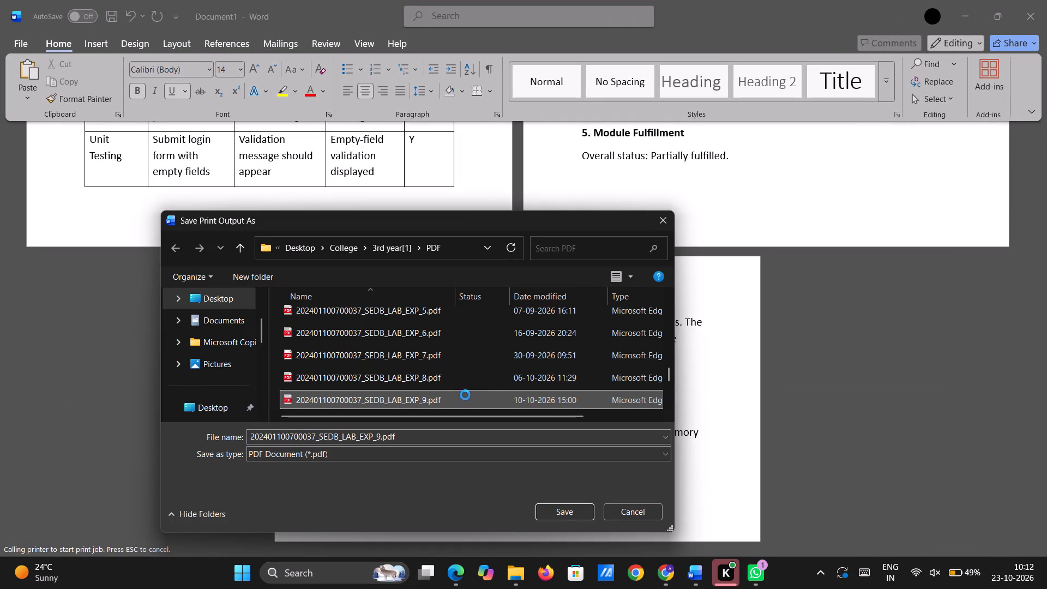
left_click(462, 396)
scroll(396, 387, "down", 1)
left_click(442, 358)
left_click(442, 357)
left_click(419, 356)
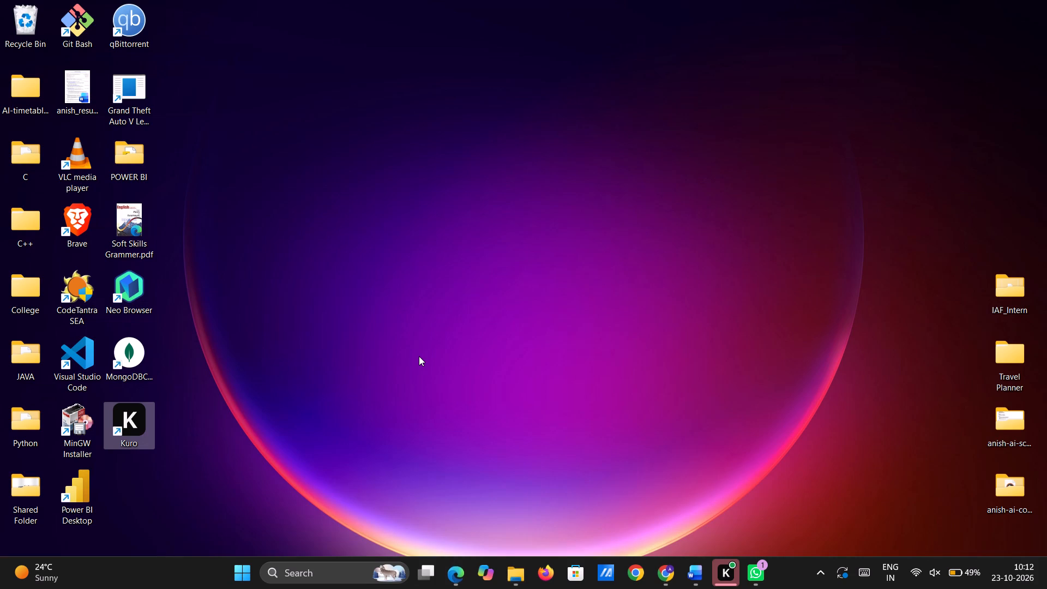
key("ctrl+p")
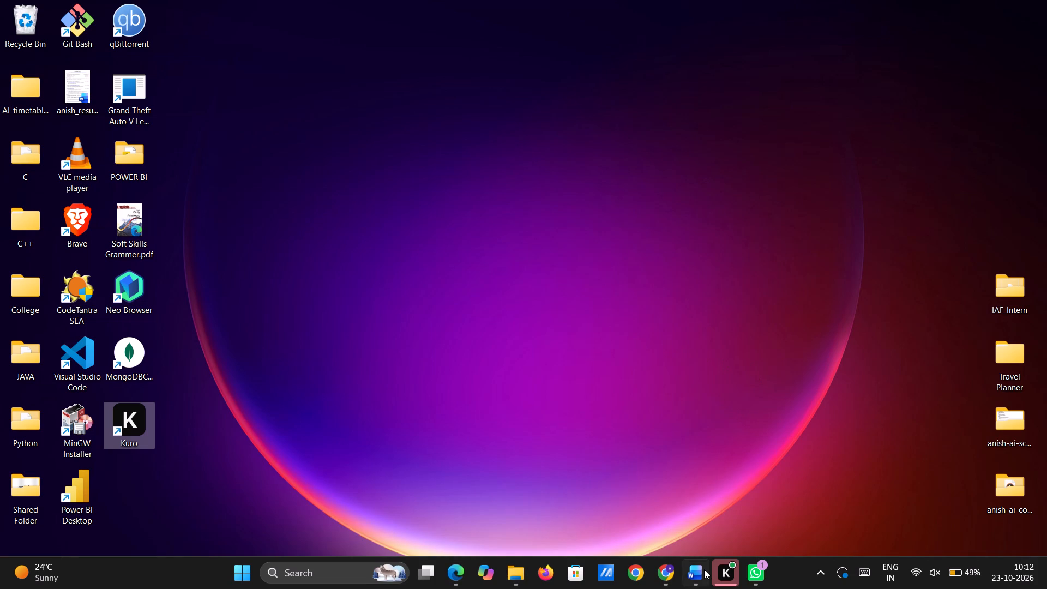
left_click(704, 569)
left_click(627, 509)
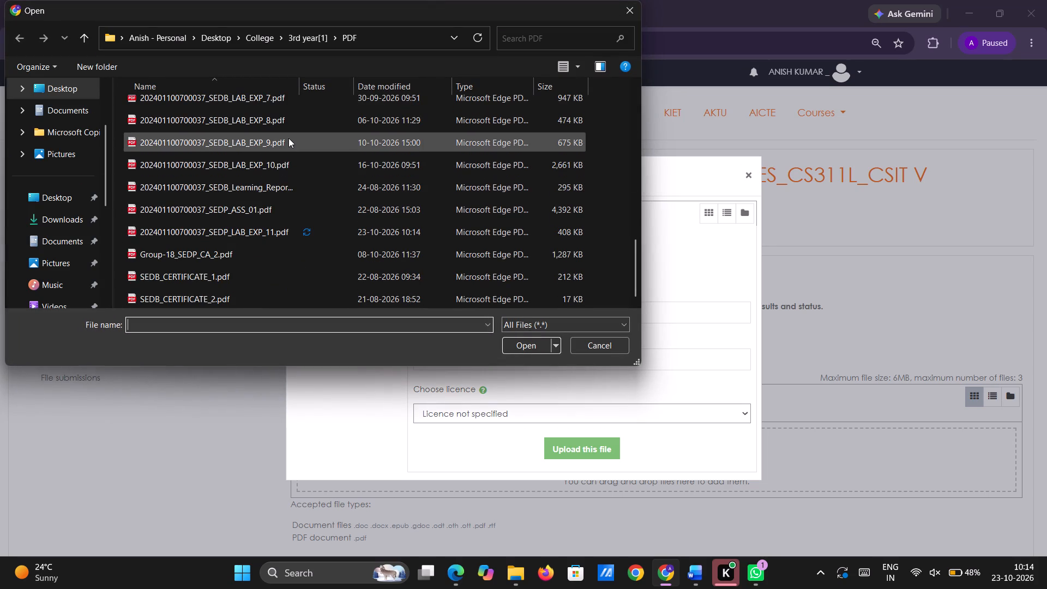
right_click(251, 232)
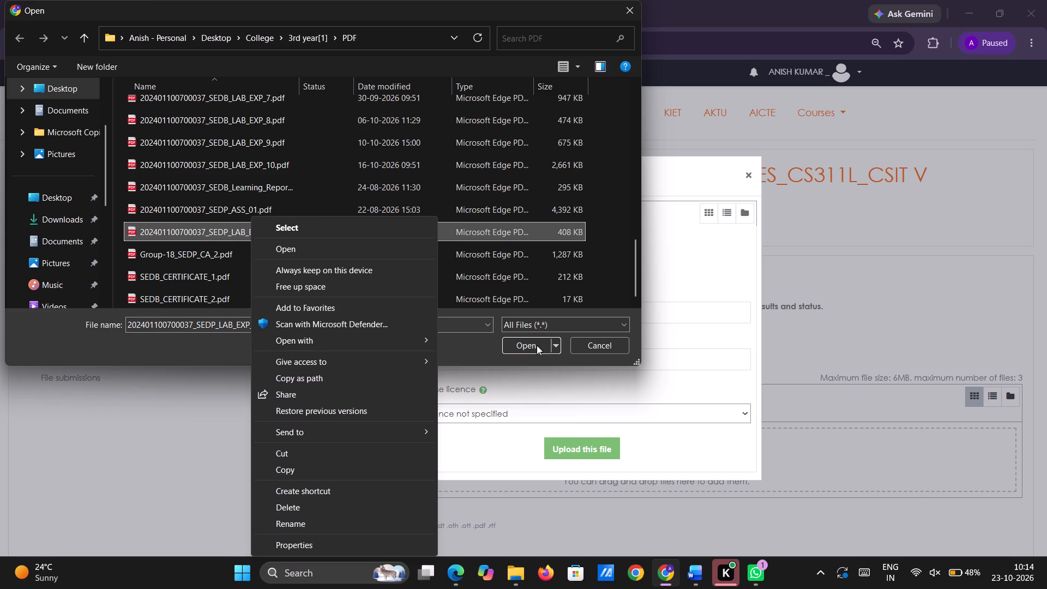
left_click(538, 346)
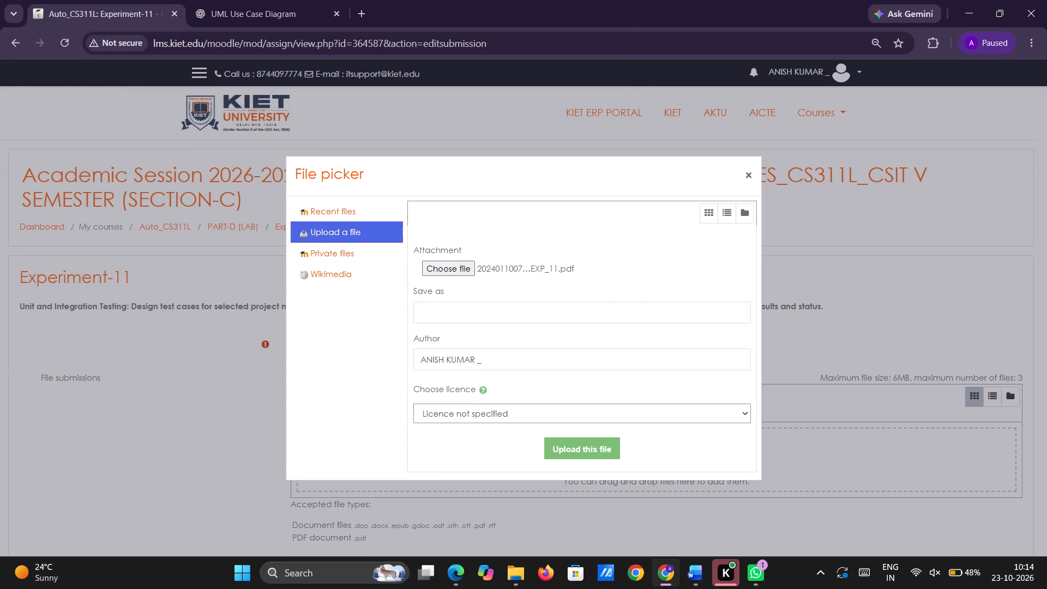
left_click(570, 446)
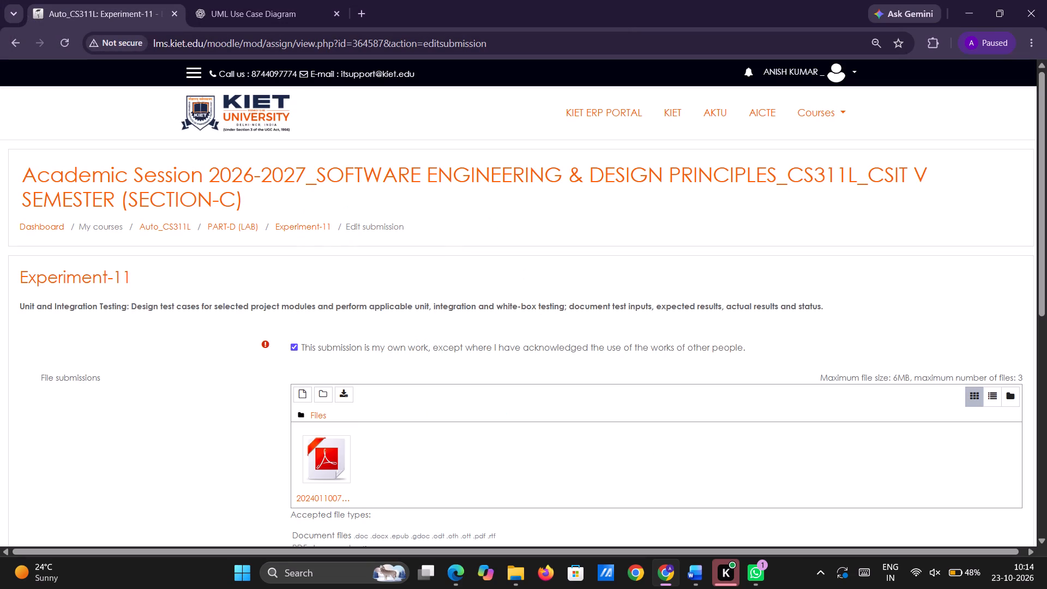
Save the Experiment-11 submission with the uploaded PDF.
scroll(300, 455, "down", 1)
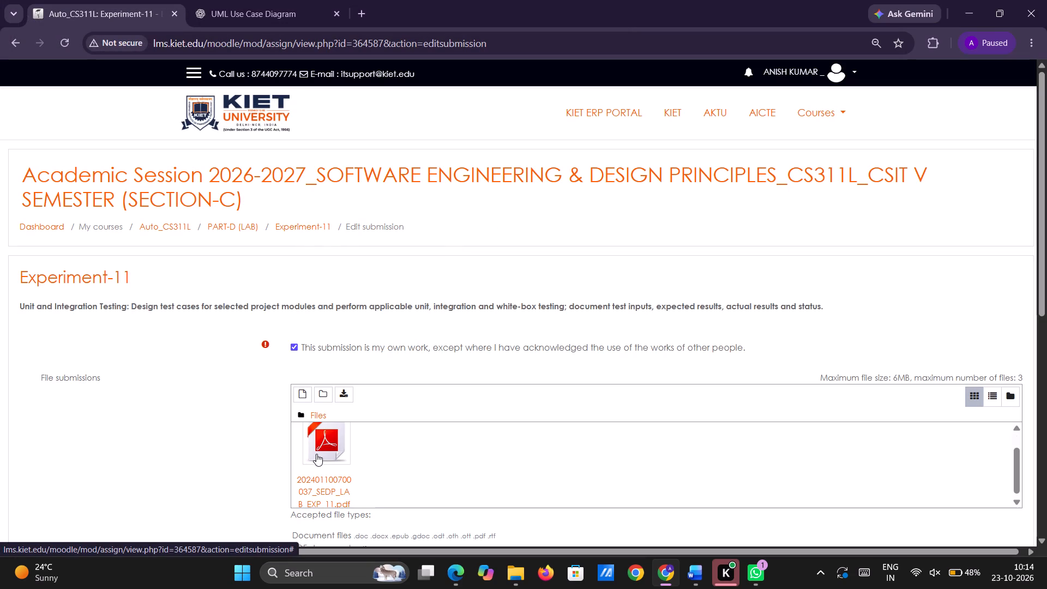
scroll(316, 454, "down", 3)
left_click(327, 483)
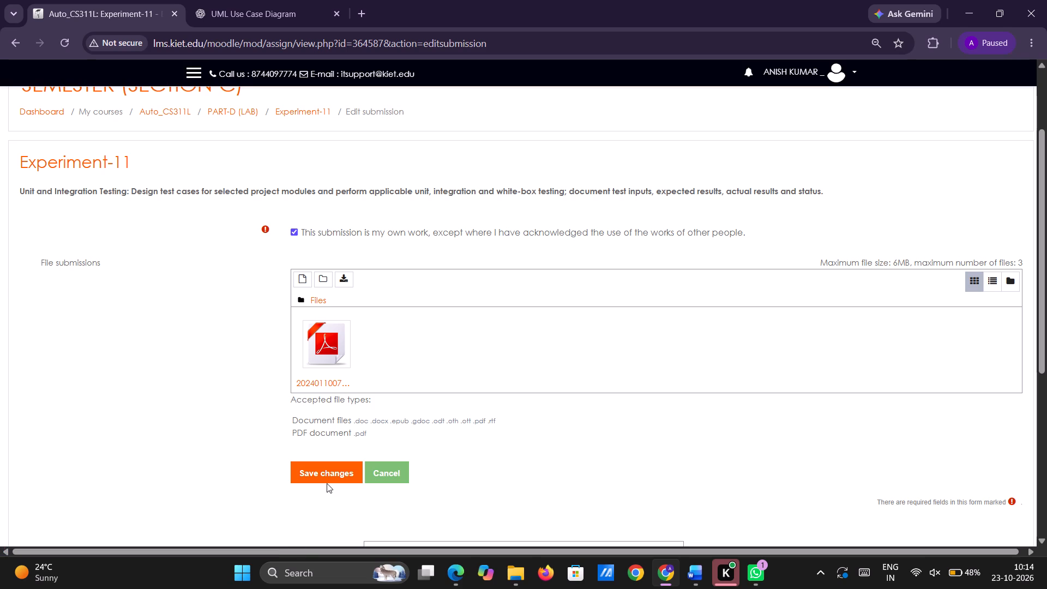
left_click(345, 476)
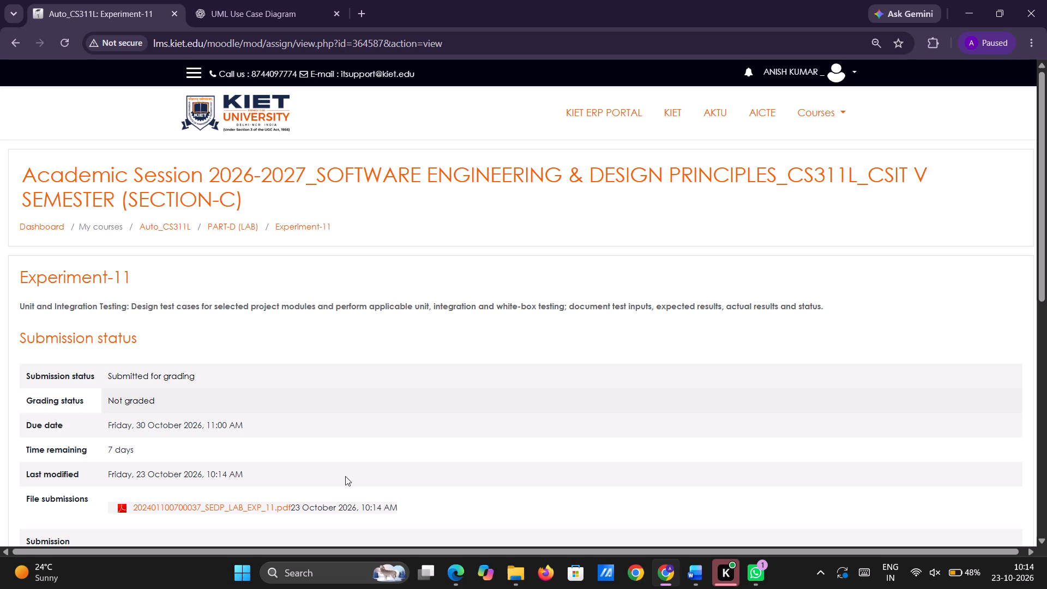
Check the Experiment-11 submission status page, including the grading status and submitted file.
scroll(363, 305, "down", 3)
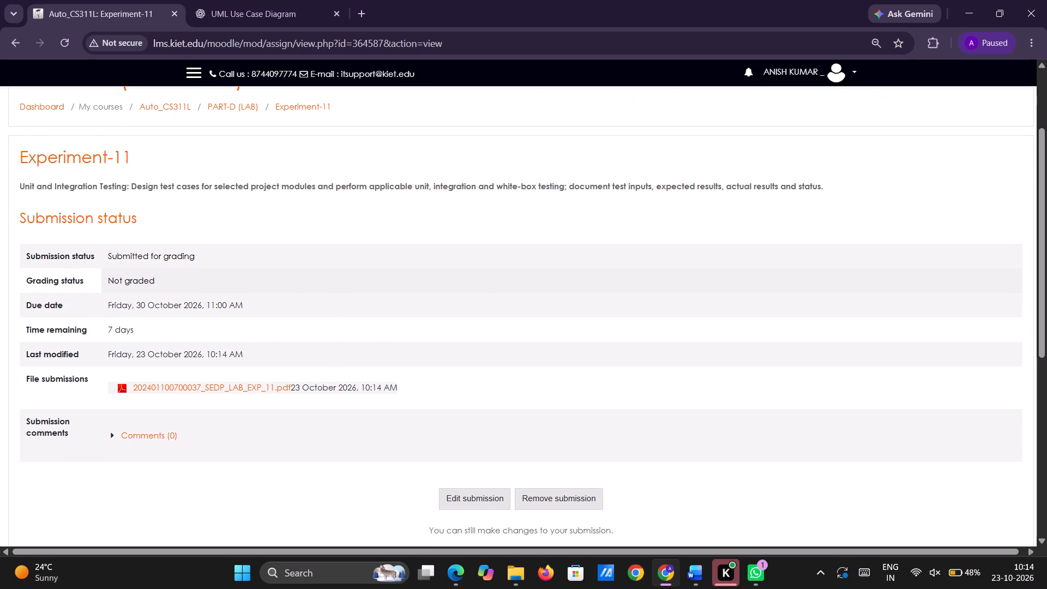
scroll(363, 305, "down", 2)
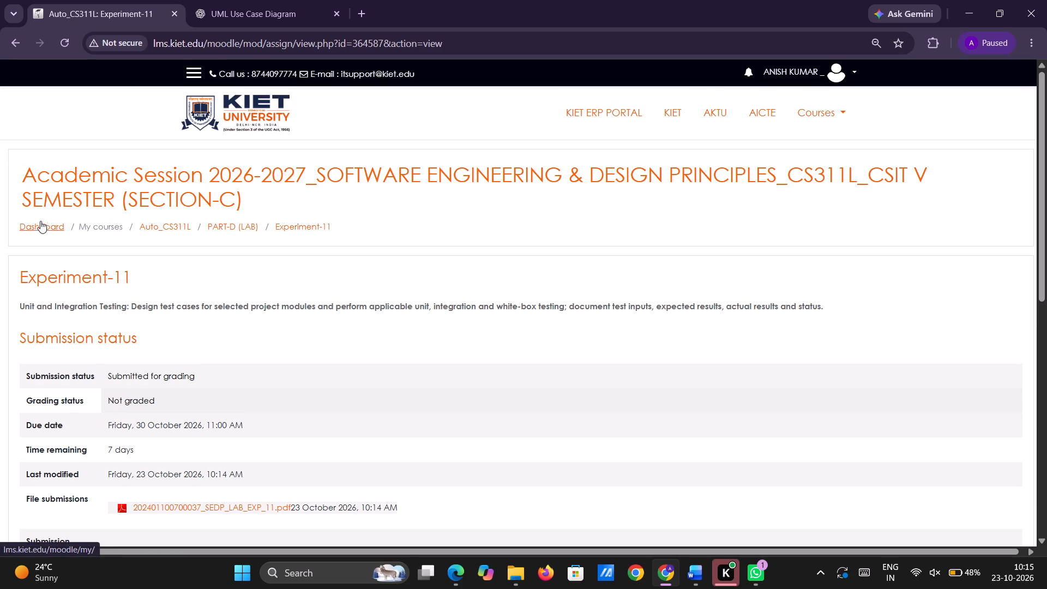
scroll(139, 239, "down", 1)
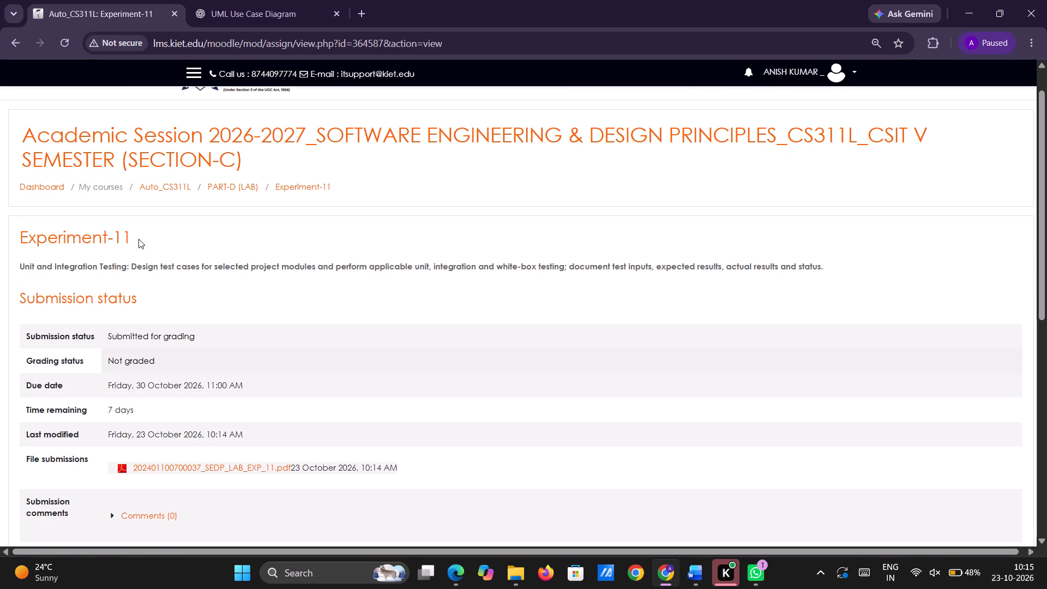
scroll(139, 239, "down", 2)
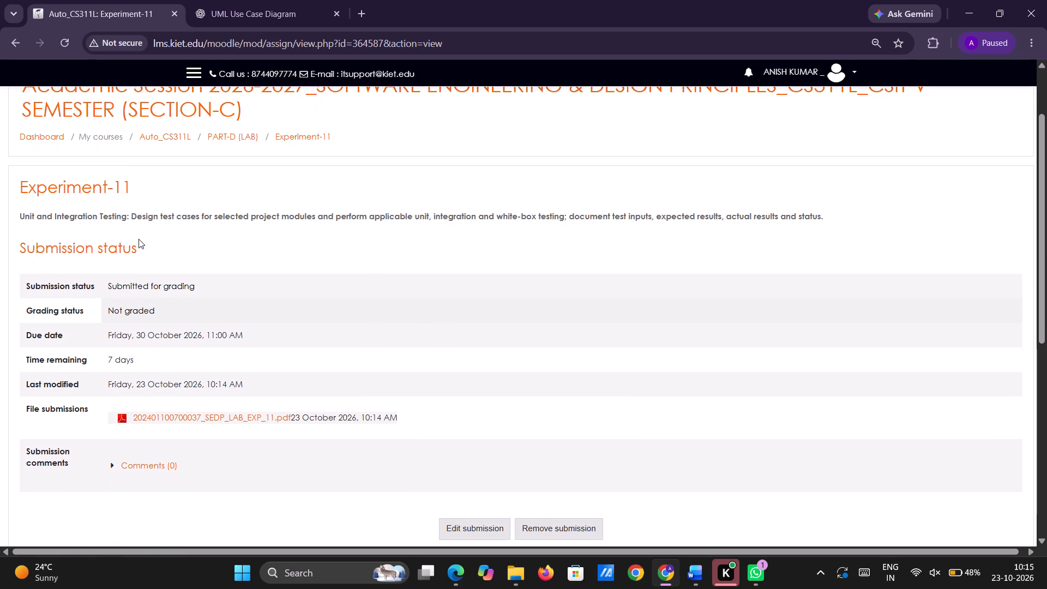
scroll(139, 239, "down", 2)
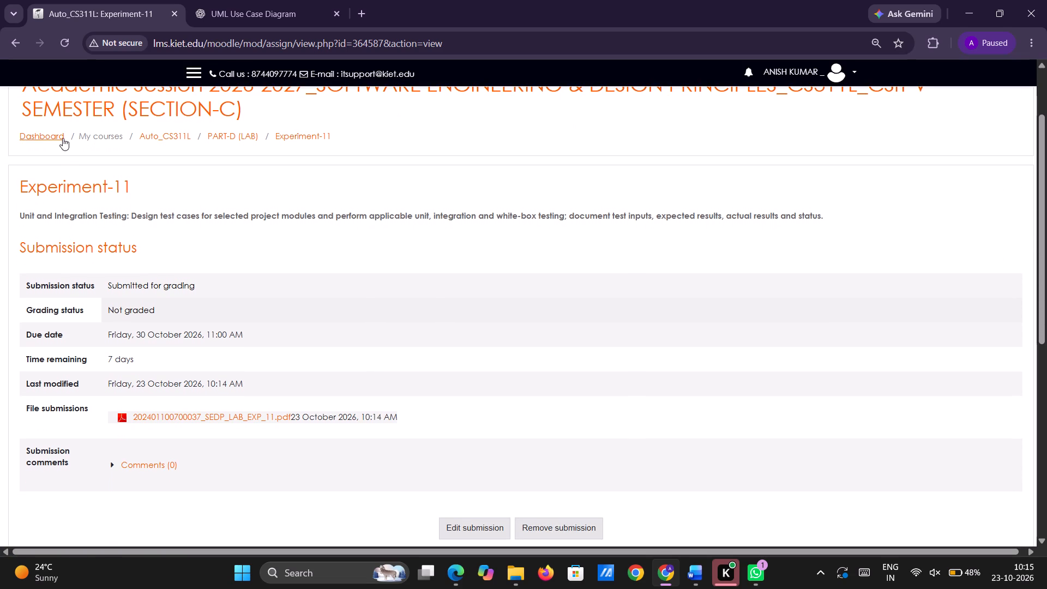
Go to the LMS dashboard and look over the recently accessed courses and timeline.
left_click(63, 135)
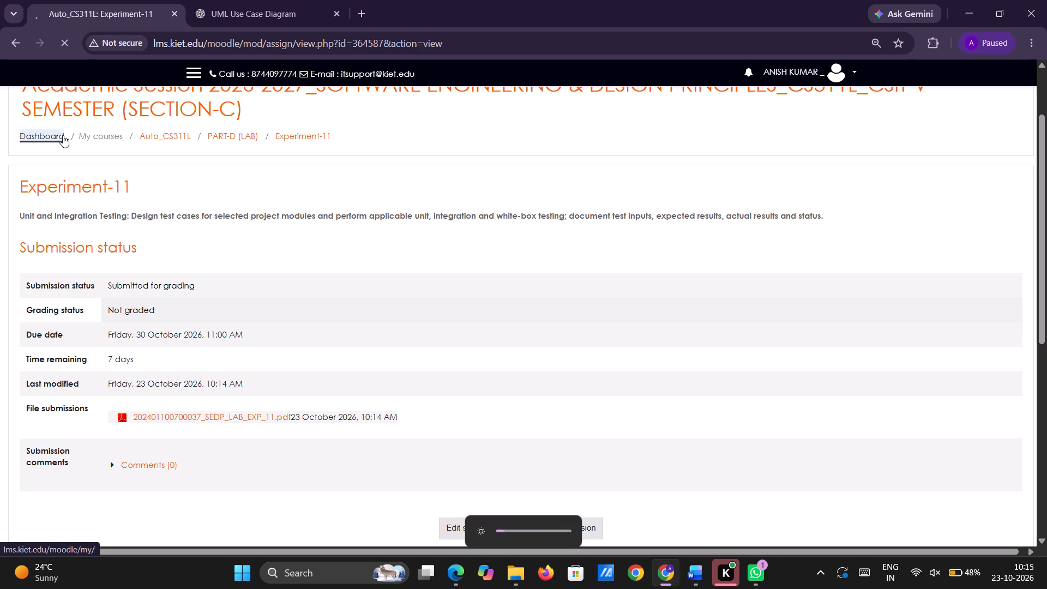
scroll(316, 307, "down", 1)
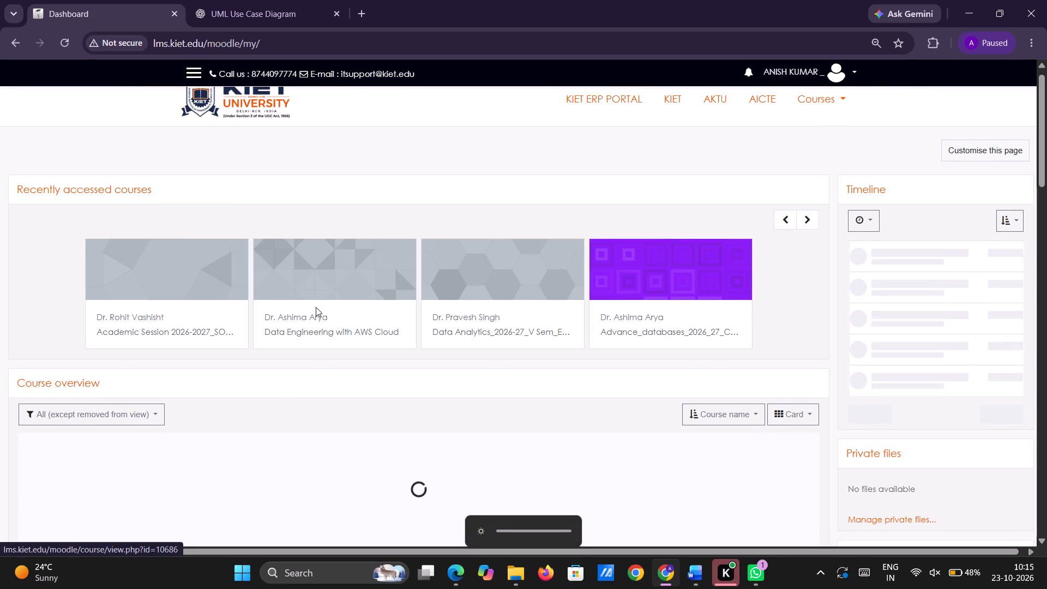
scroll(316, 307, "down", 1)
scroll(410, 376, "down", 1)
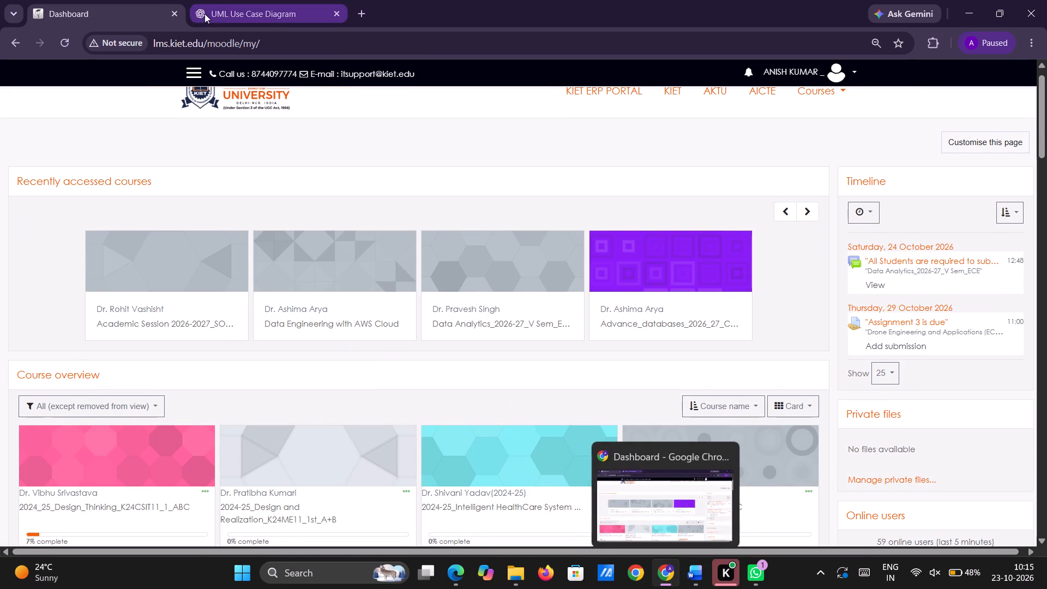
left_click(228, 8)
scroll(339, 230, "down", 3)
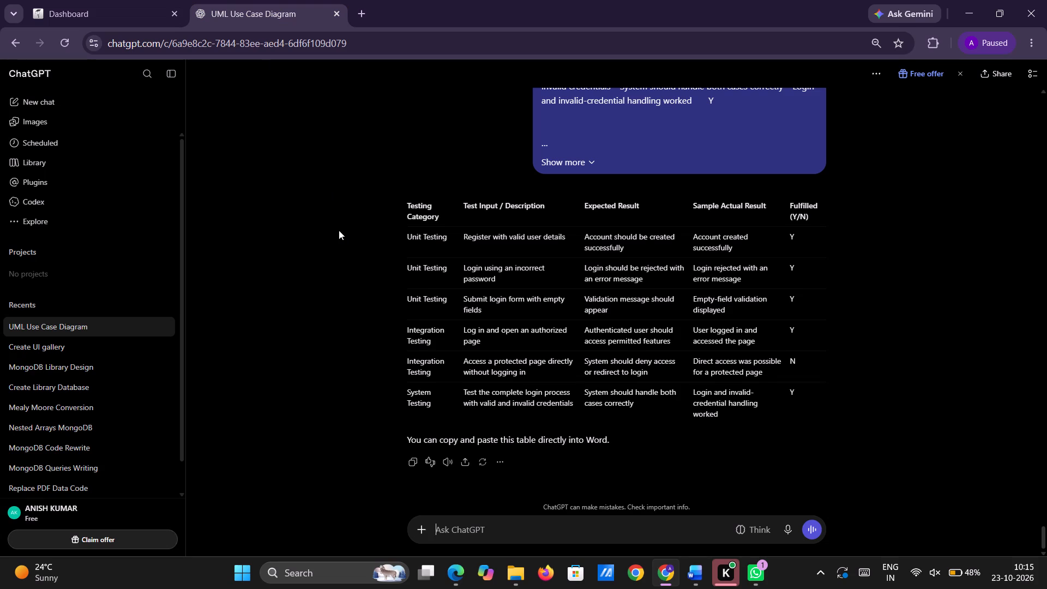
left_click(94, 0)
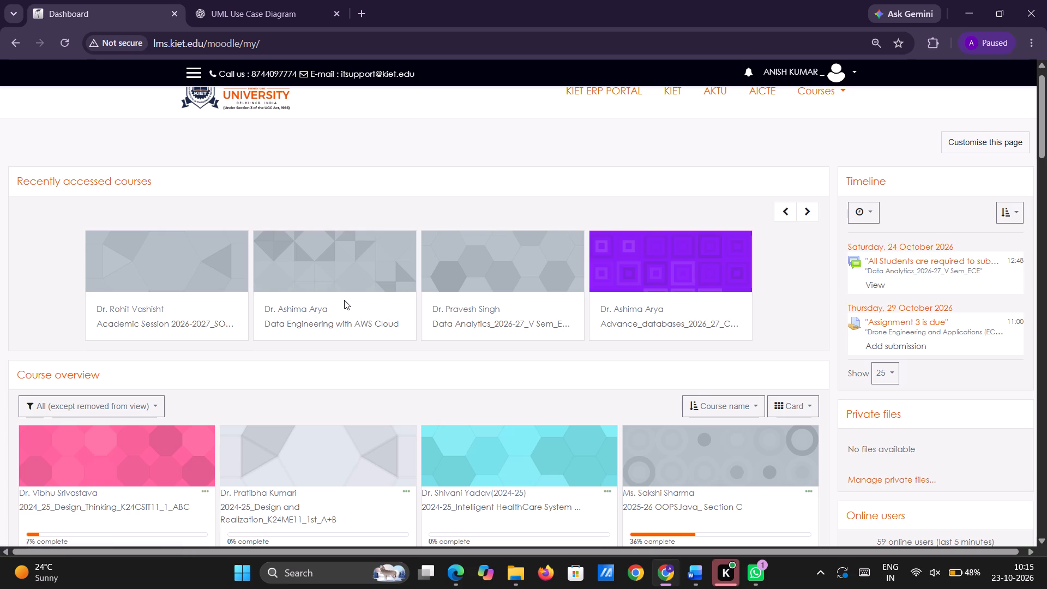
Open the Academic Session 2026-2027 Software Engineering & Design Principles course and look through PART-A to the PART-C video lectures.
left_click(201, 324)
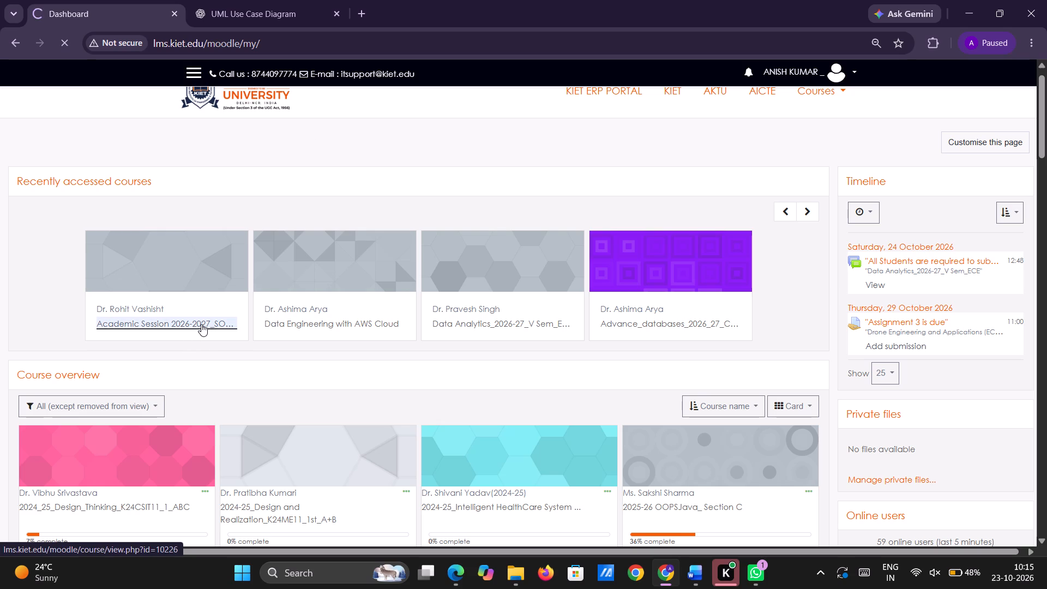
scroll(201, 324, "down", 4)
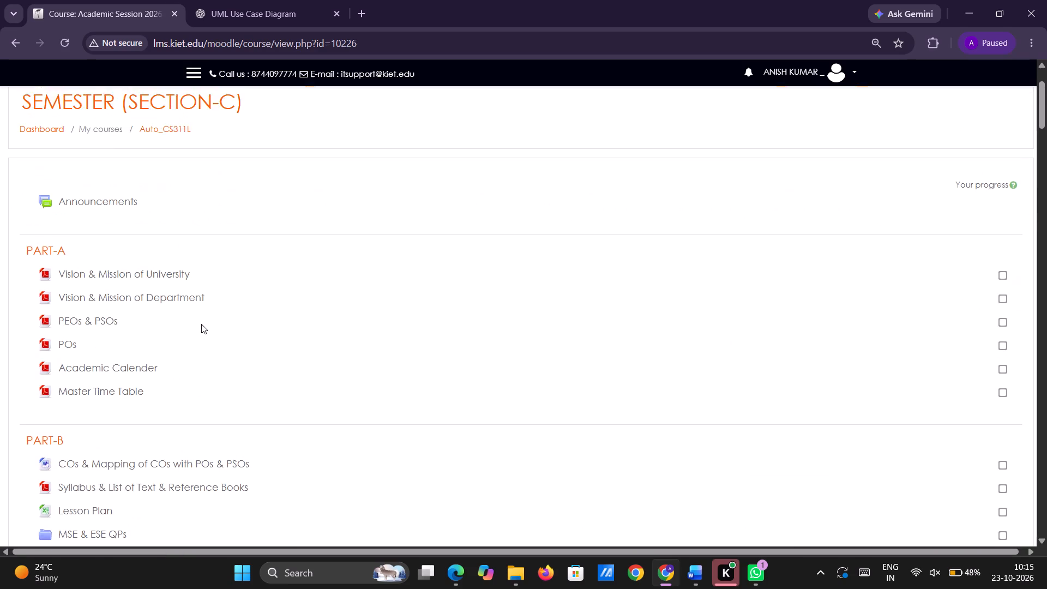
scroll(201, 324, "down", 4)
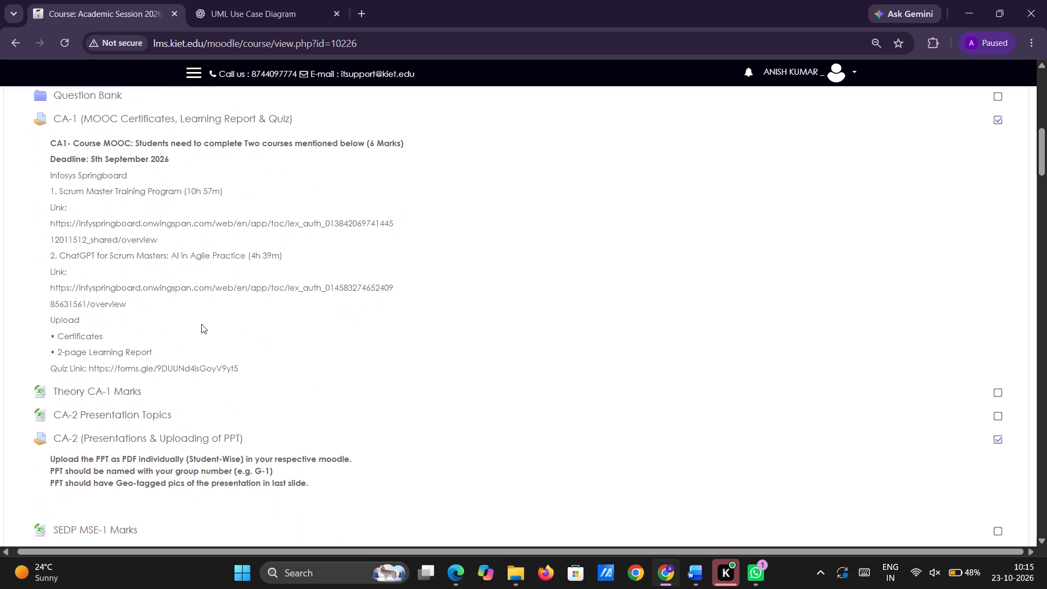
scroll(201, 324, "down", 5)
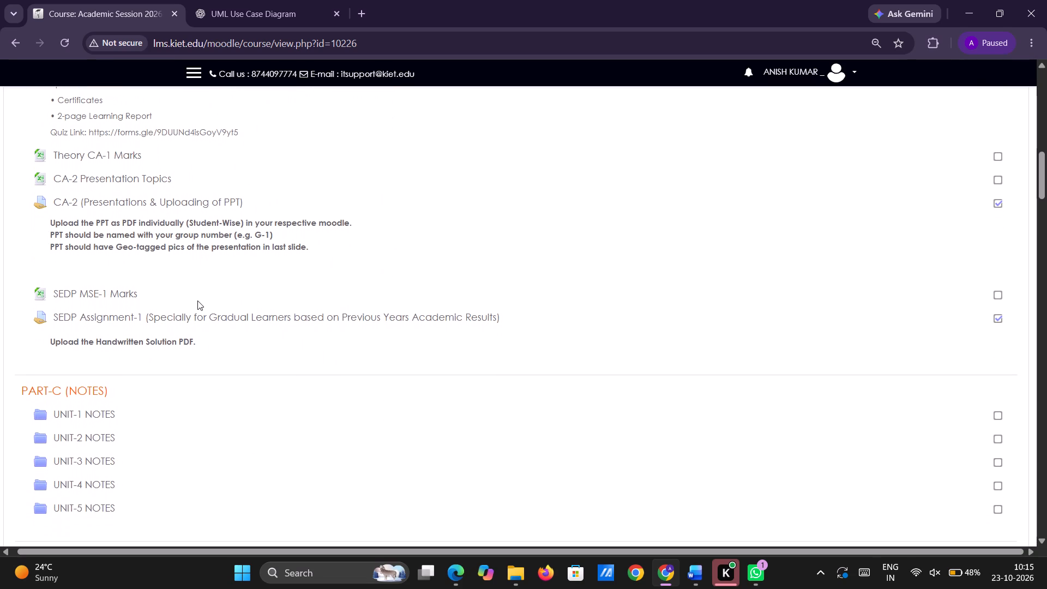
scroll(197, 300, "down", 3)
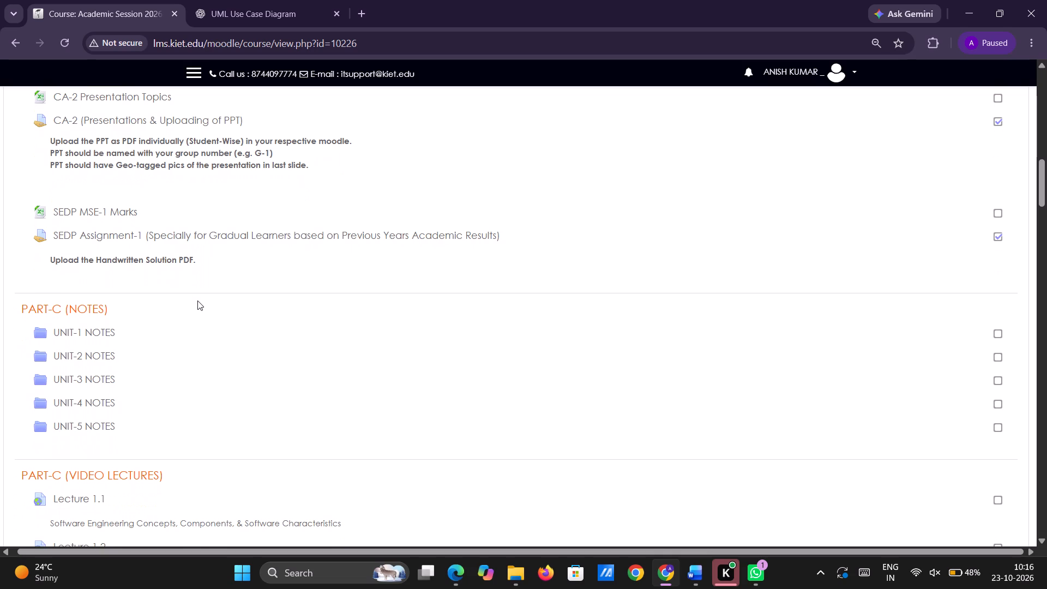
scroll(197, 300, "down", 9)
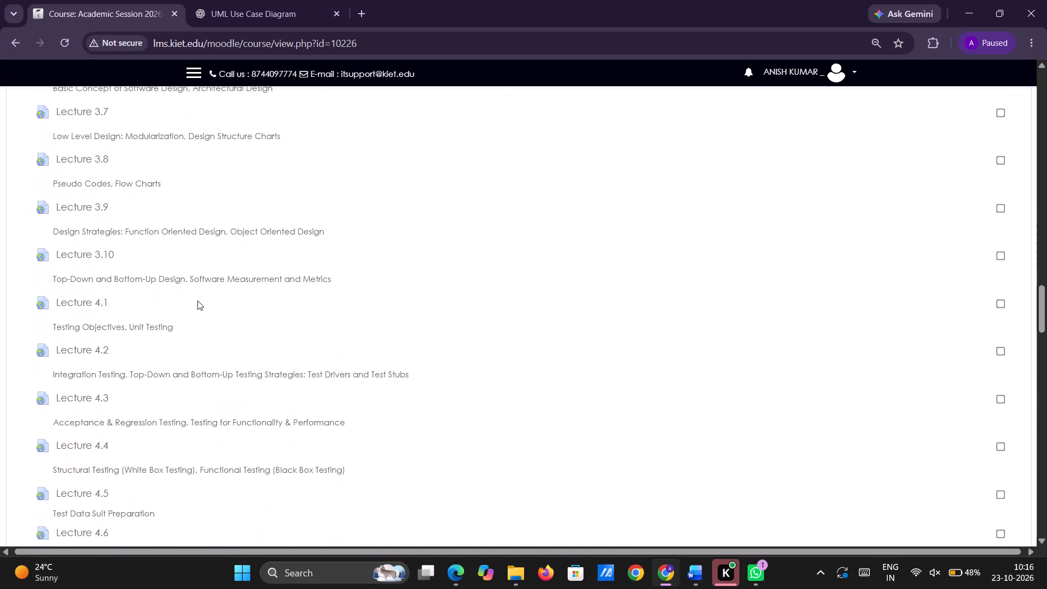
scroll(197, 300, "down", 1)
scroll(197, 300, "up", 3)
scroll(197, 300, "down", 1)
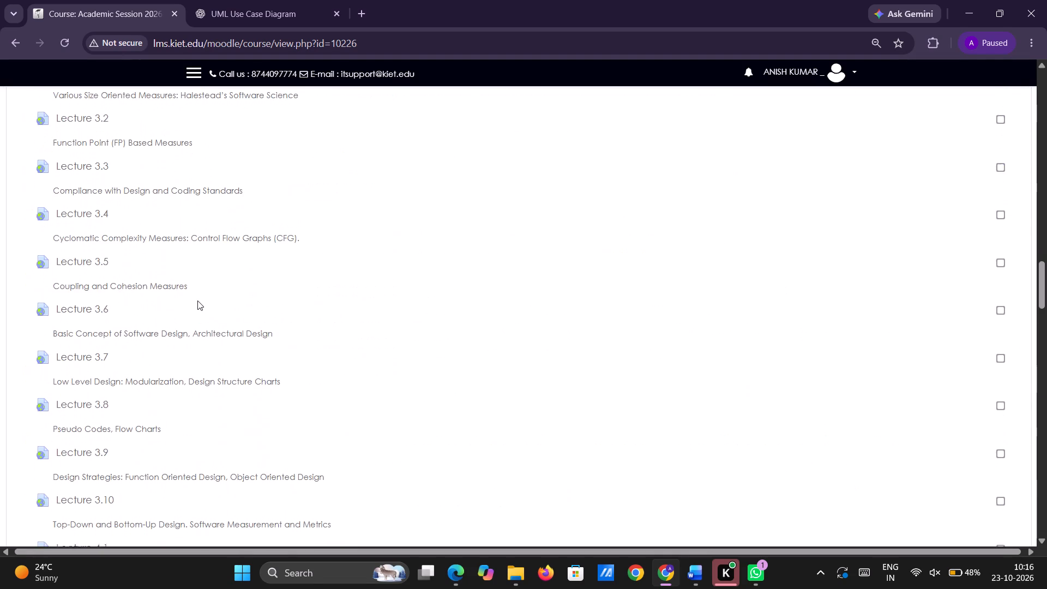
scroll(197, 300, "down", 9)
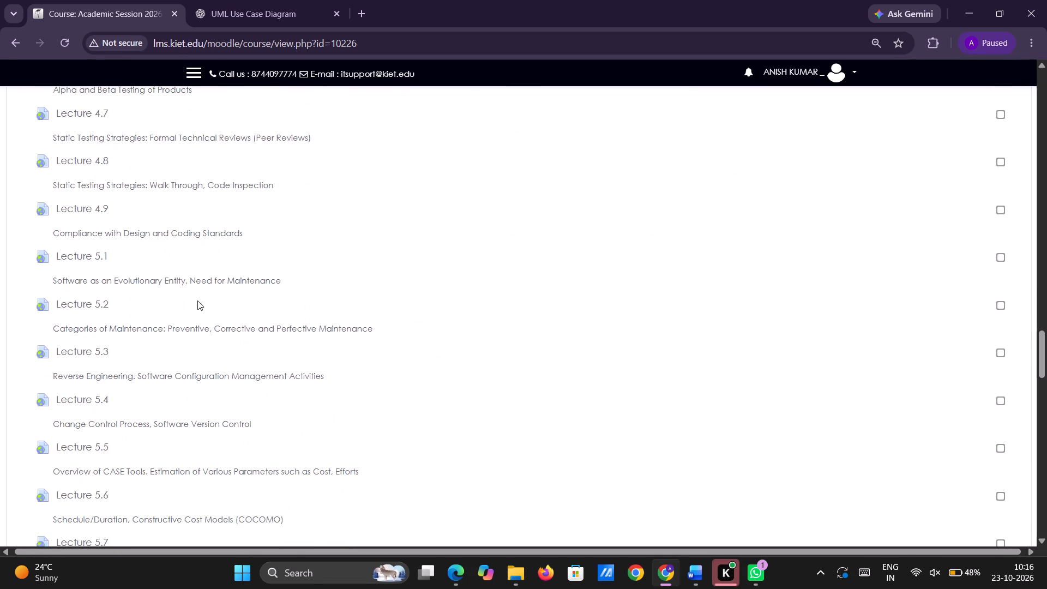
scroll(197, 300, "down", 2)
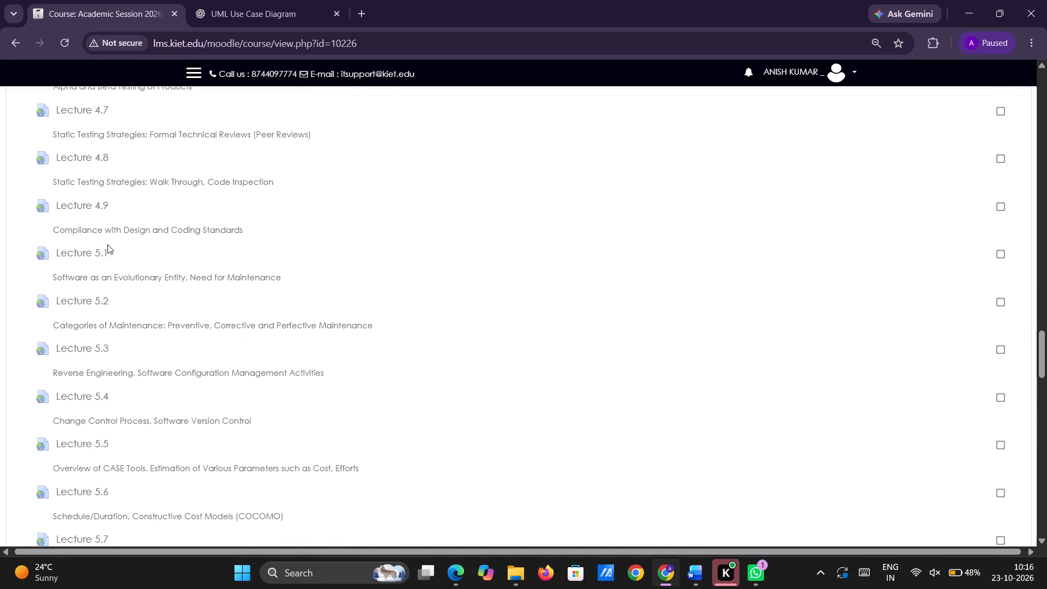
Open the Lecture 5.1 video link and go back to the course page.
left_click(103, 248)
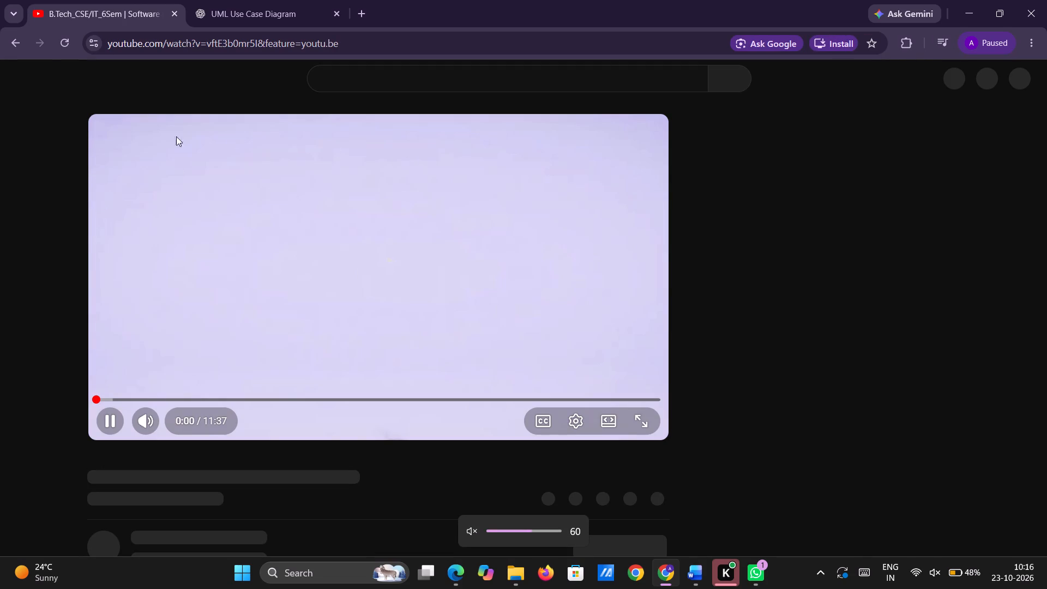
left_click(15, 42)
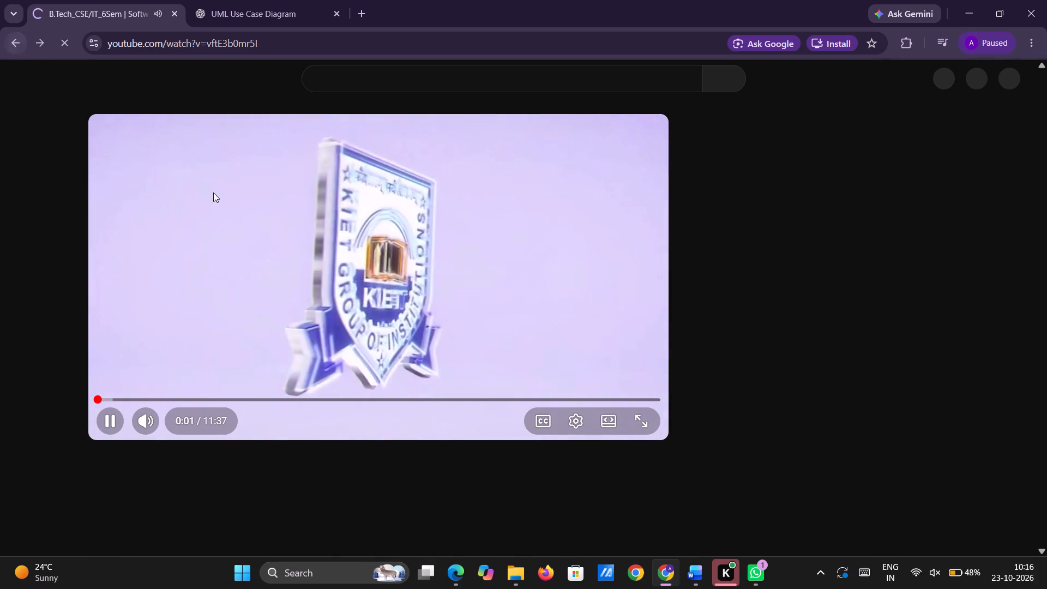
Examine the remaining lectures, the PART-D (LAB) experiments and their completion marks, and the course's closing sections.
scroll(172, 333, "down", 2)
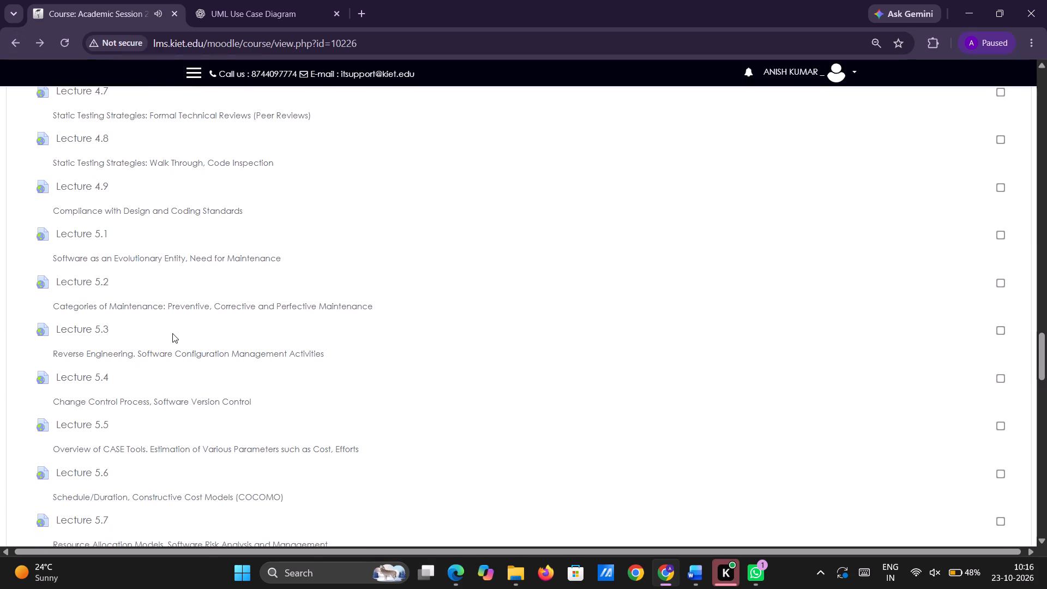
scroll(172, 333, "down", 3)
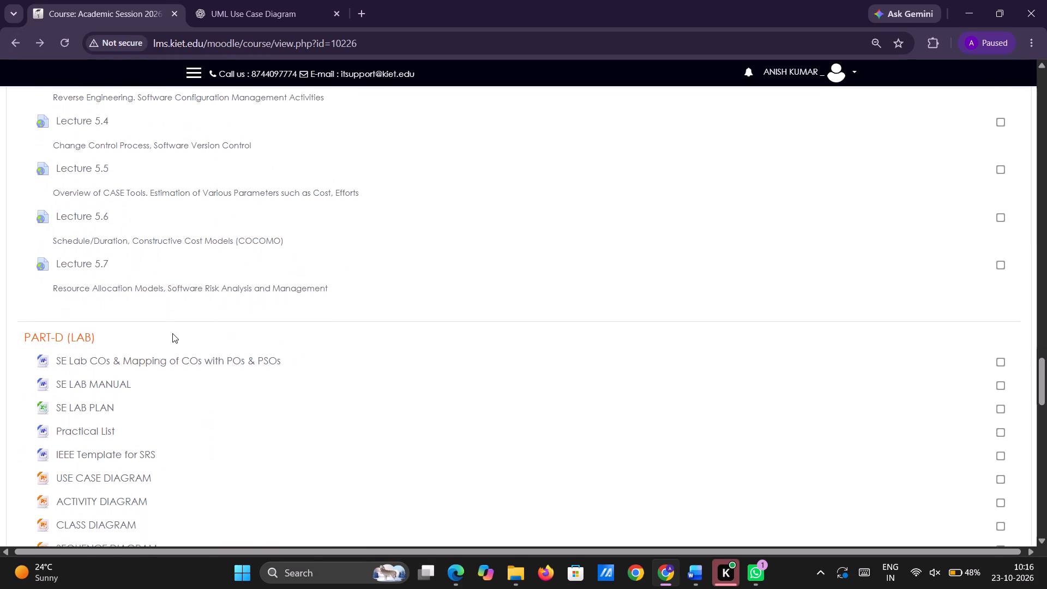
scroll(172, 333, "down", 5)
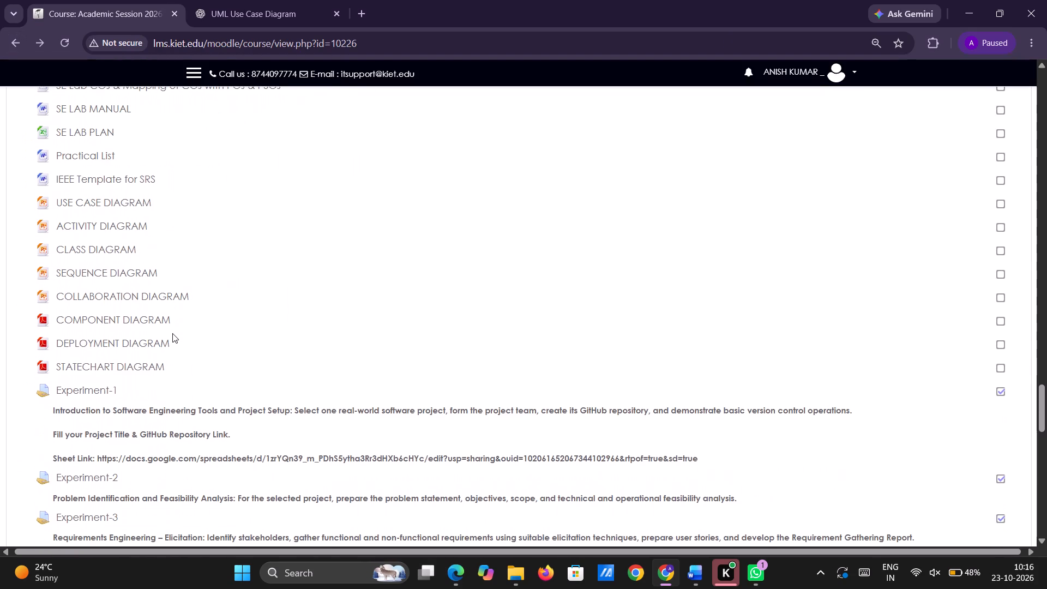
scroll(172, 333, "down", 3)
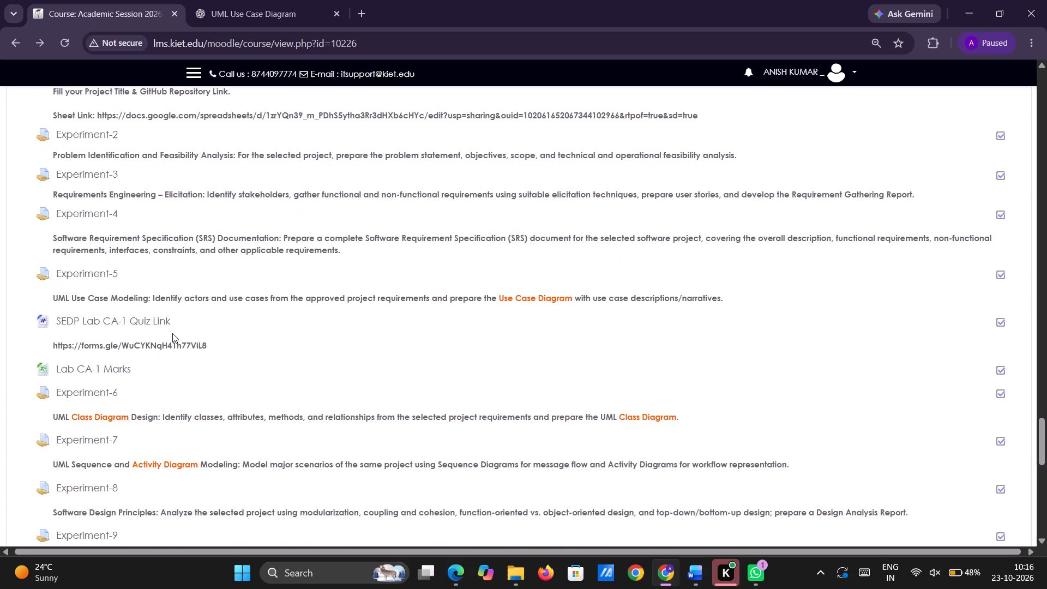
scroll(172, 333, "down", 1)
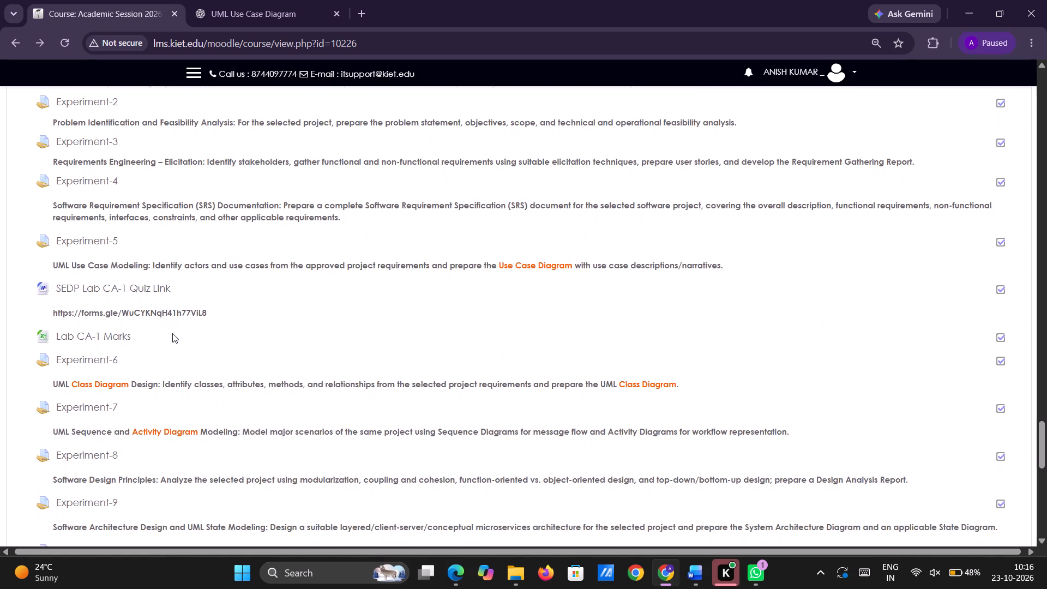
scroll(172, 333, "down", 1)
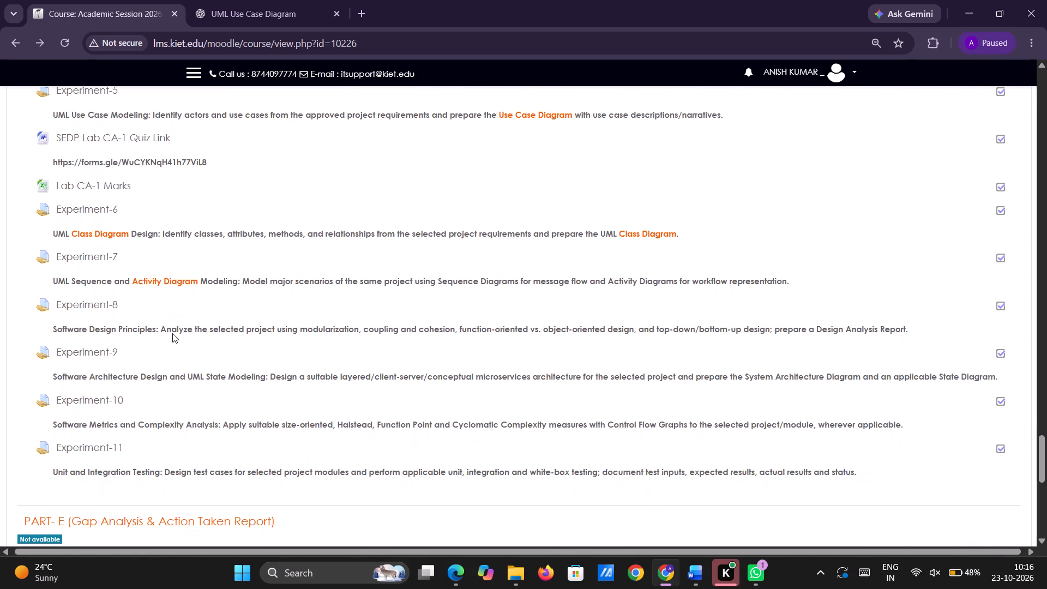
scroll(172, 333, "down", 1)
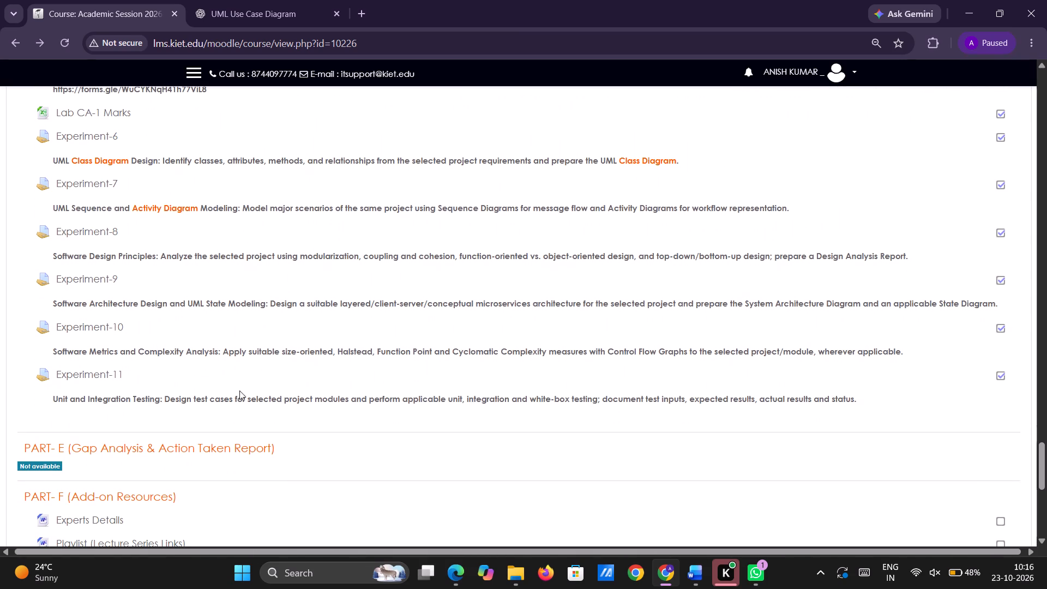
scroll(243, 399, "down", 3)
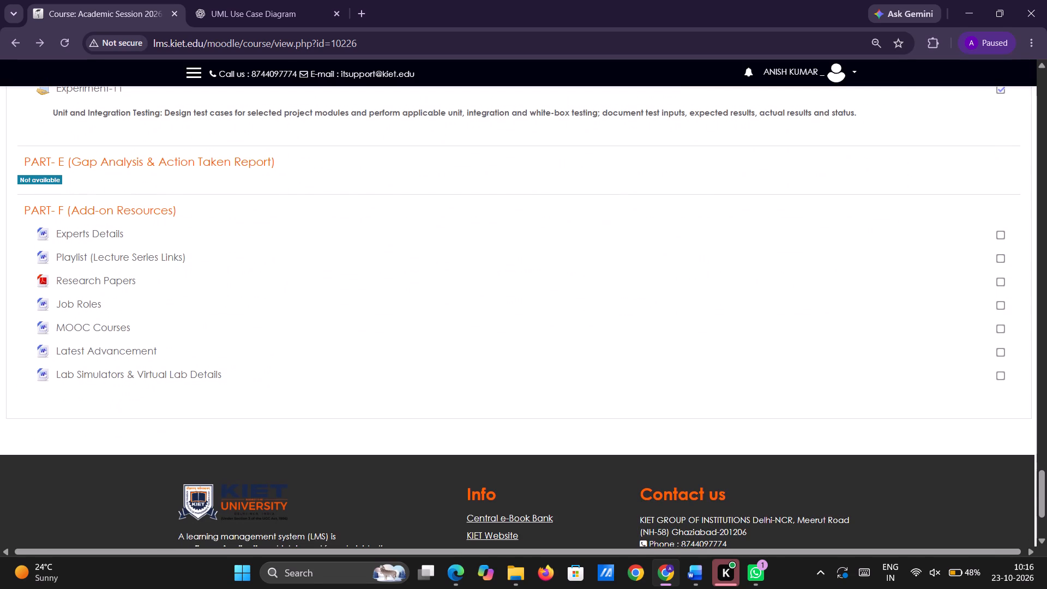
Open the Experiment-11 assignment from PART-D (LAB) to check its submission status.
left_click(251, 110)
left_click(98, 87)
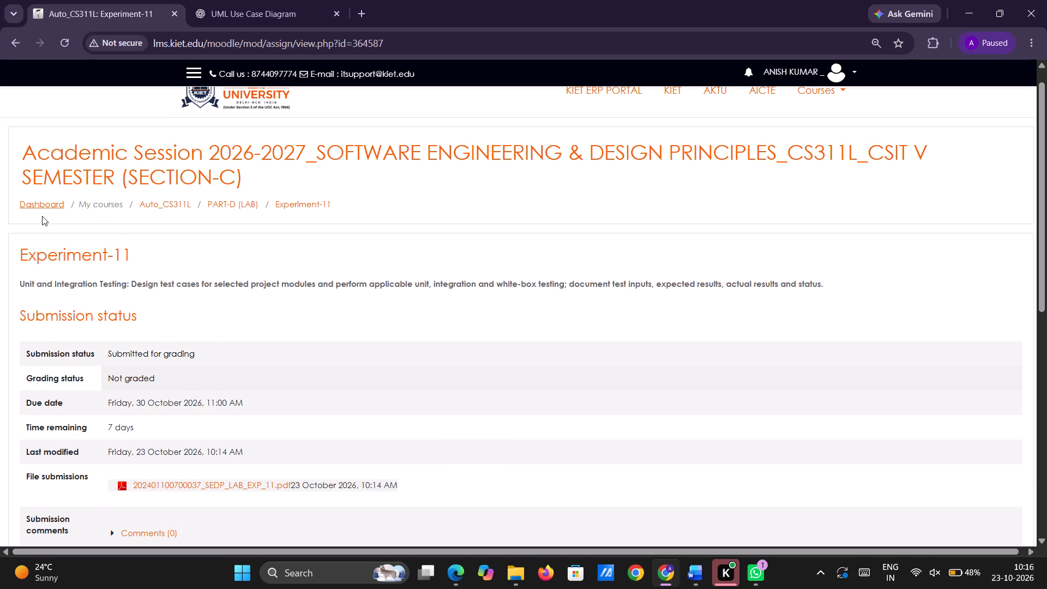
Return to the dashboard and log out of the LMS account.
left_click(47, 205)
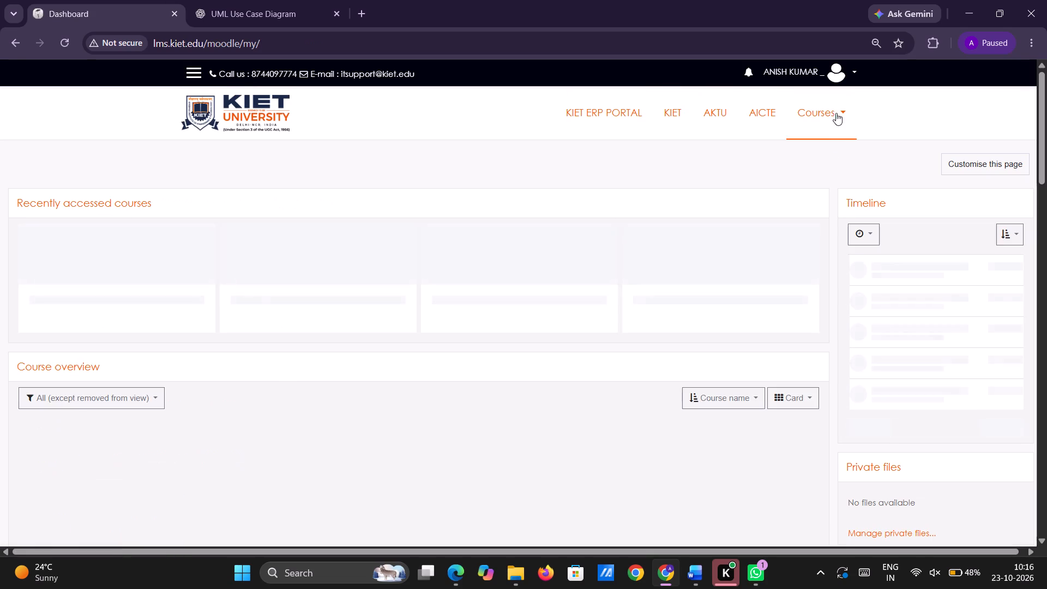
left_click(855, 70)
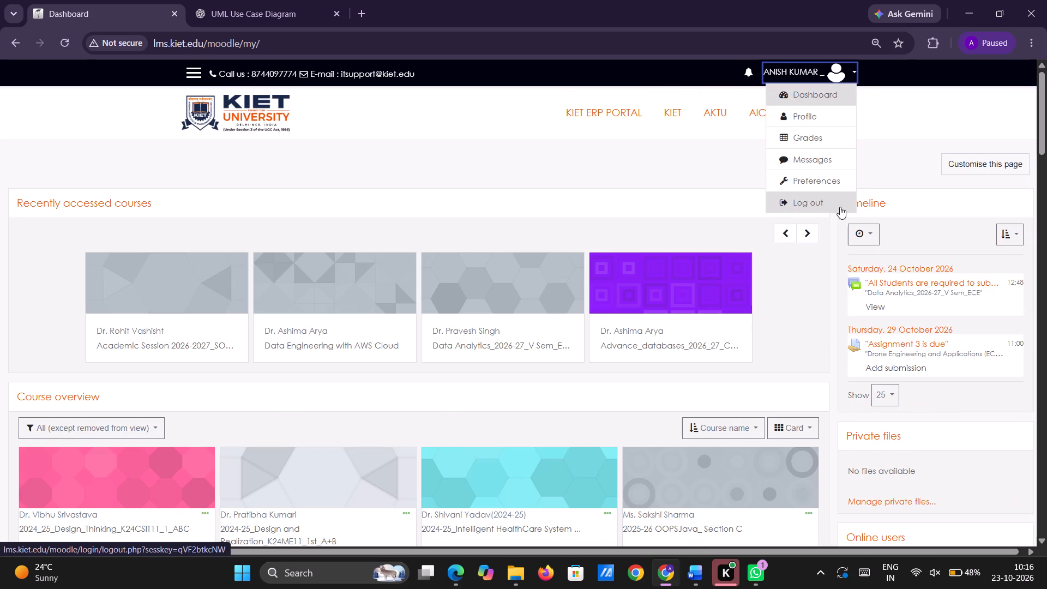
left_click(841, 201)
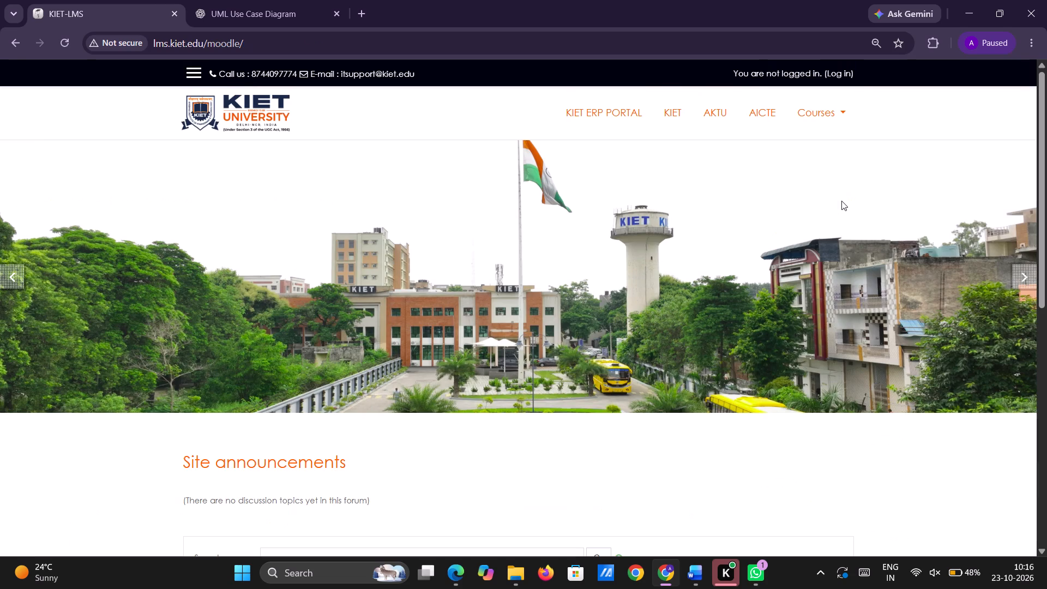
Switch to Word, look over the Experiment-11 report and close the document without saving it.
left_click(670, 568)
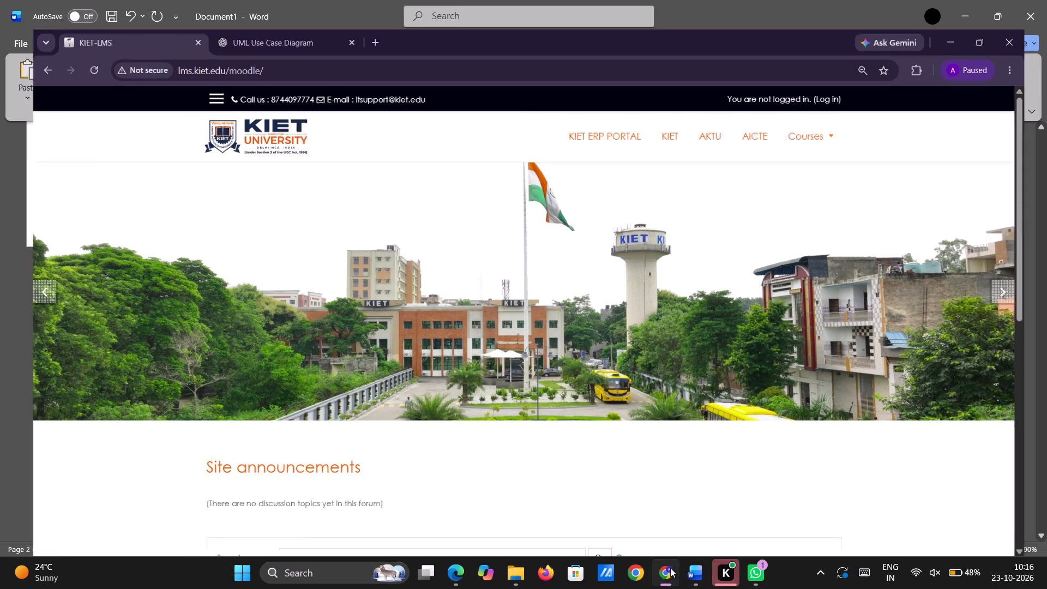
scroll(719, 330, "up", 6)
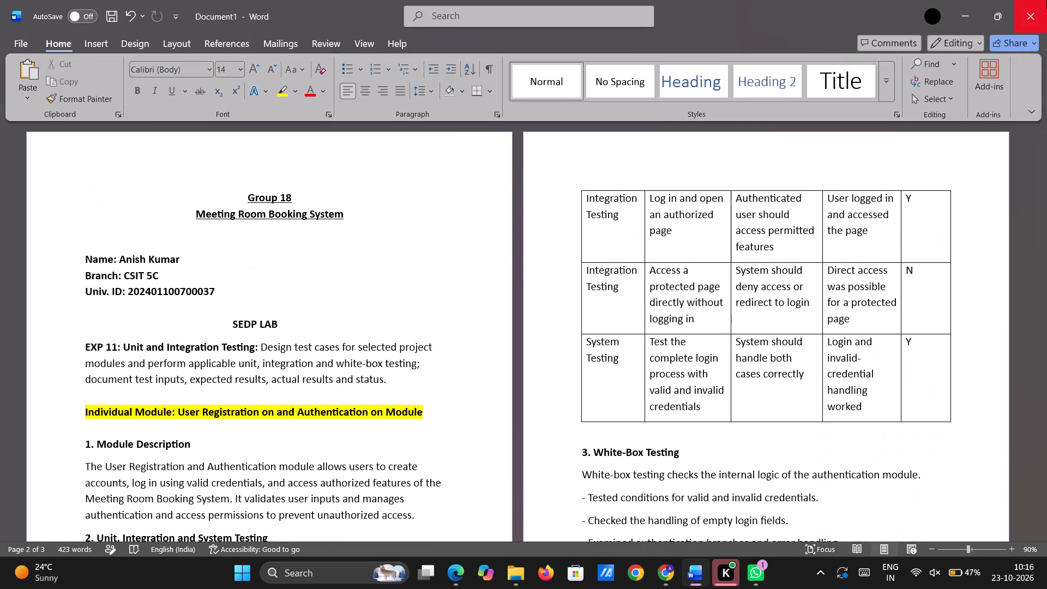
scroll(696, 279, "down", 1)
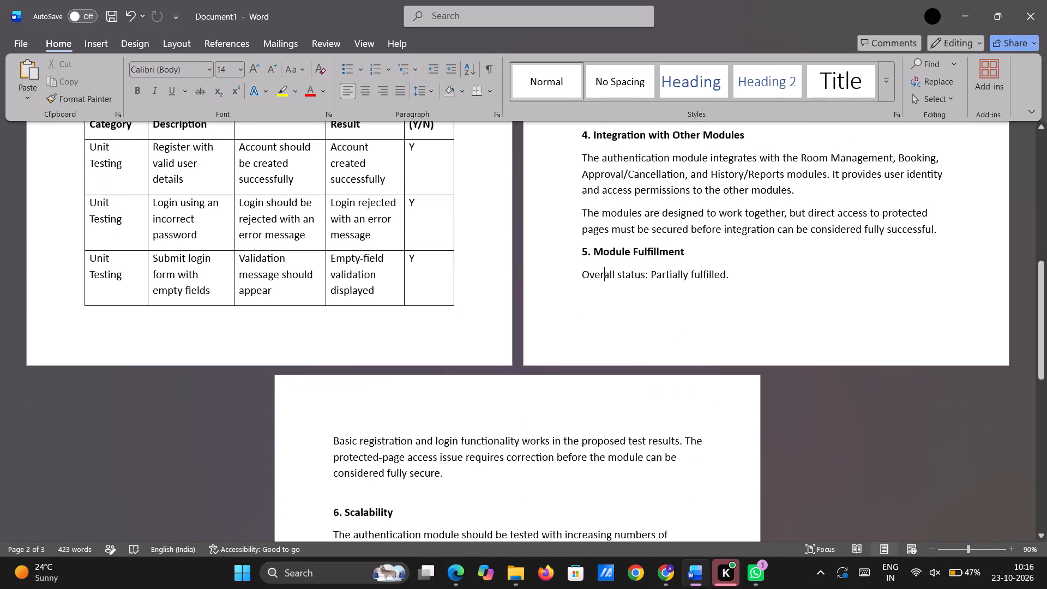
scroll(696, 279, "down", 1)
left_click(1046, 0)
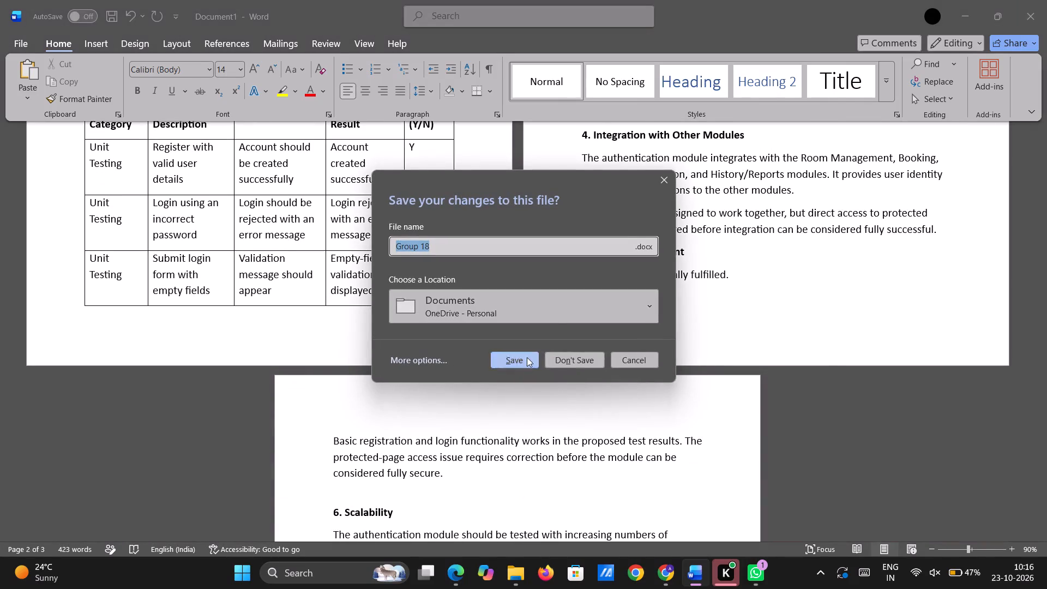
left_click(553, 358)
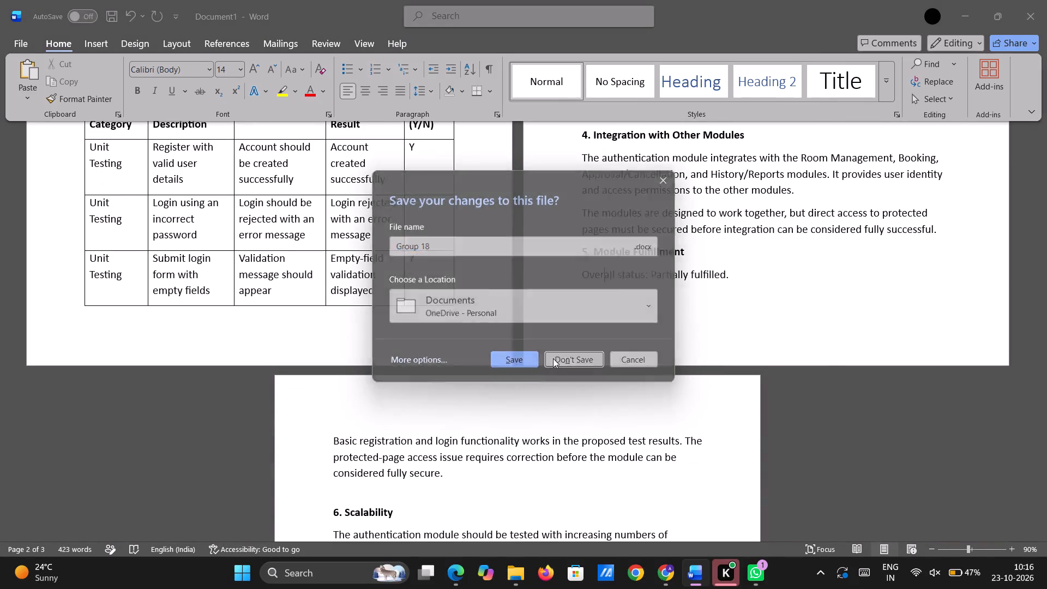